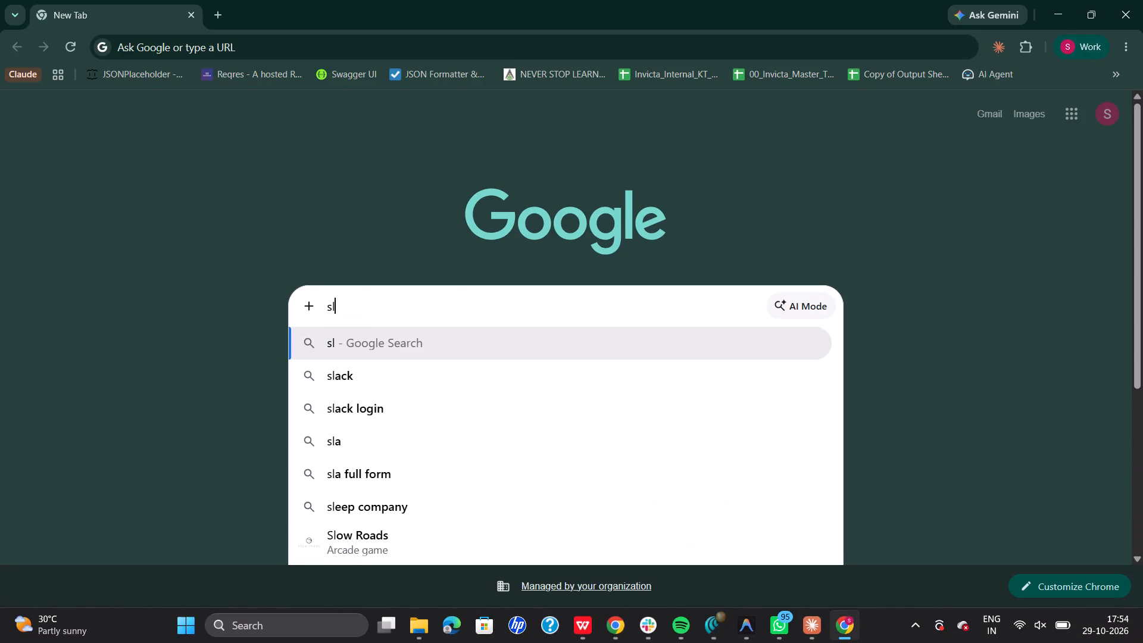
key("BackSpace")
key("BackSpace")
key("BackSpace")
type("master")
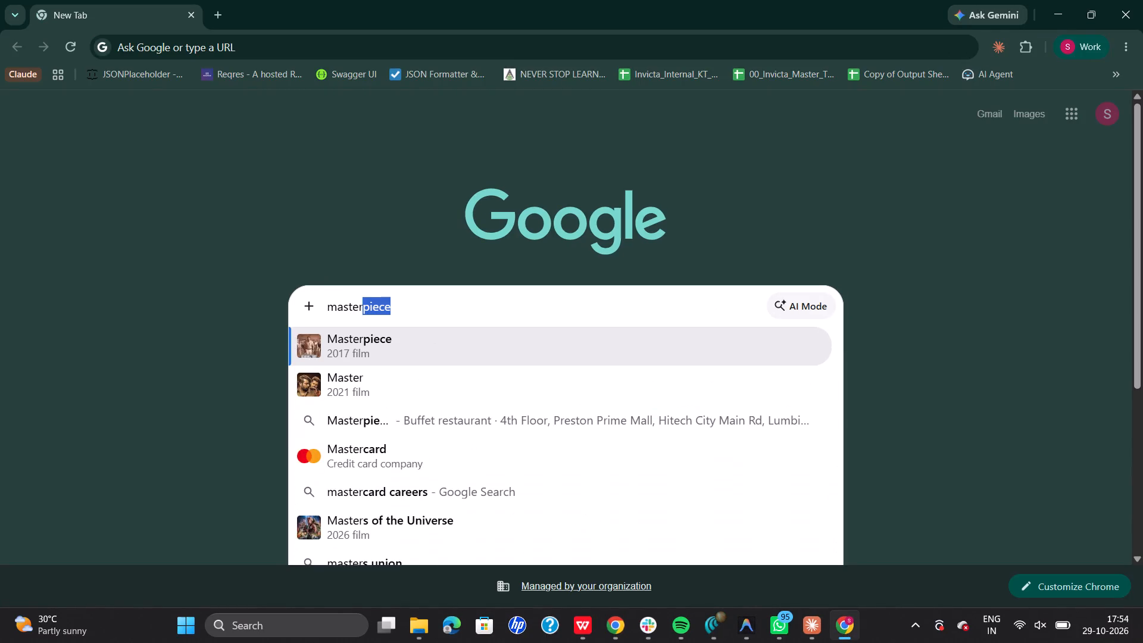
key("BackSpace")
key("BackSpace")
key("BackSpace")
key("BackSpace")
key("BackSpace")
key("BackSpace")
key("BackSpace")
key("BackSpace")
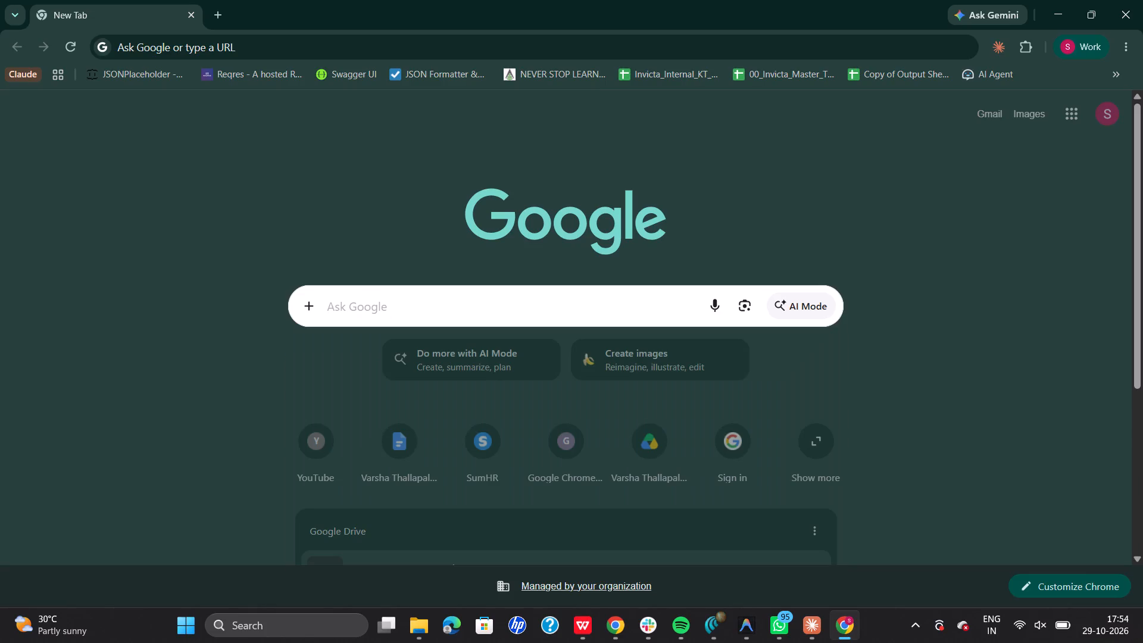
Search the address bar for "slack master tracker" and open the suggested Slack_Master_Tracker_June_2026 spreadsheet.
left_click(320, 42)
type("slack")
key("space")
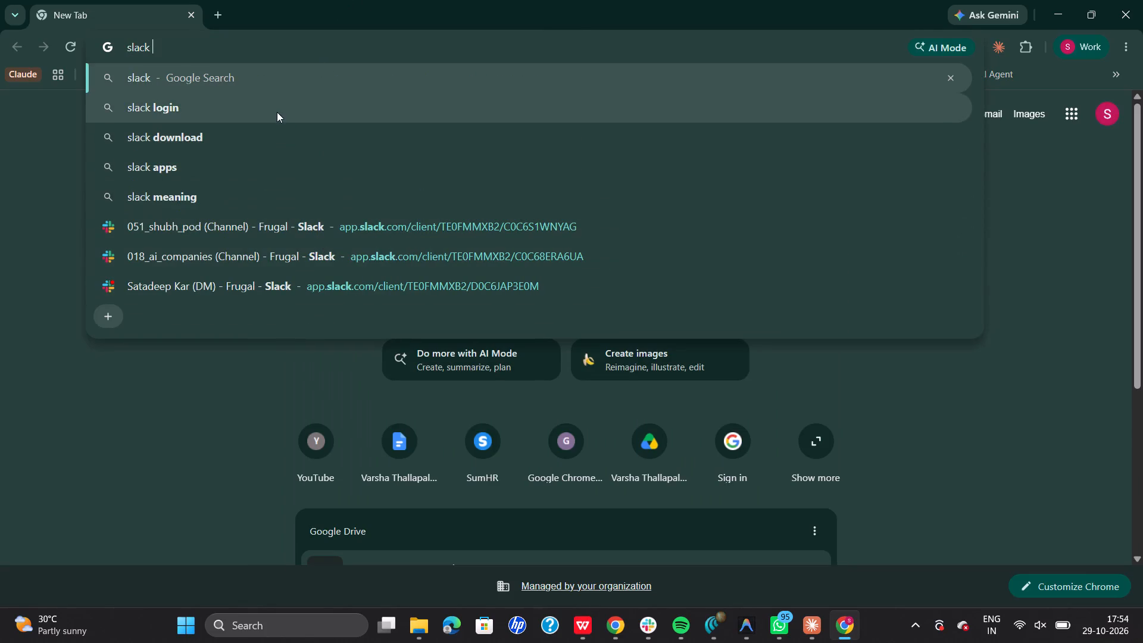
type("master")
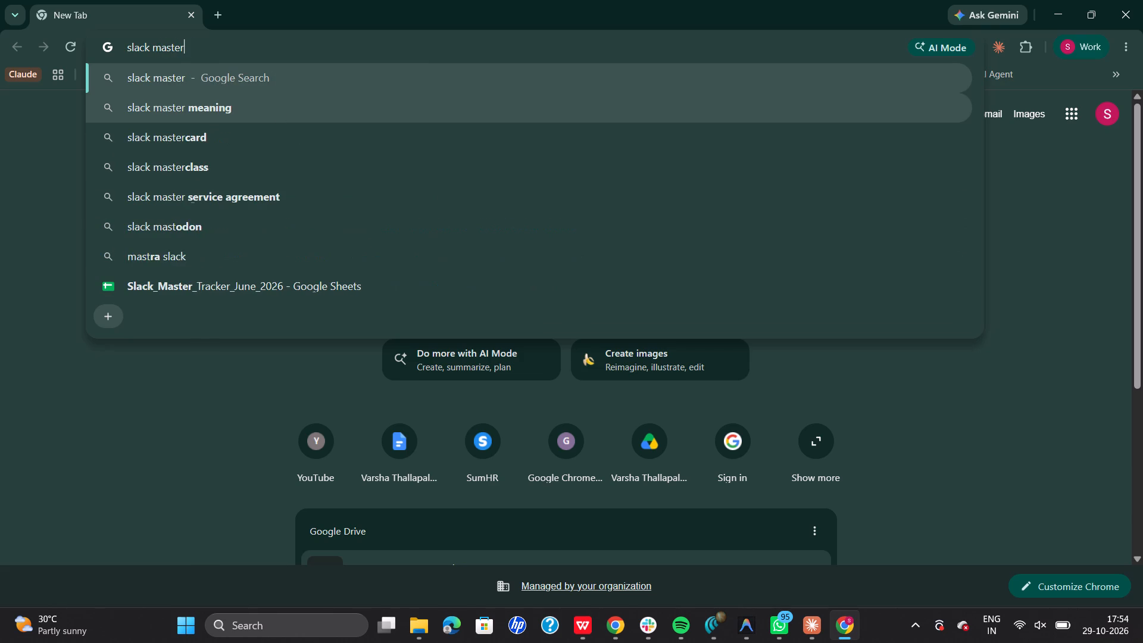
key("space")
type("tracker")
key("Down")
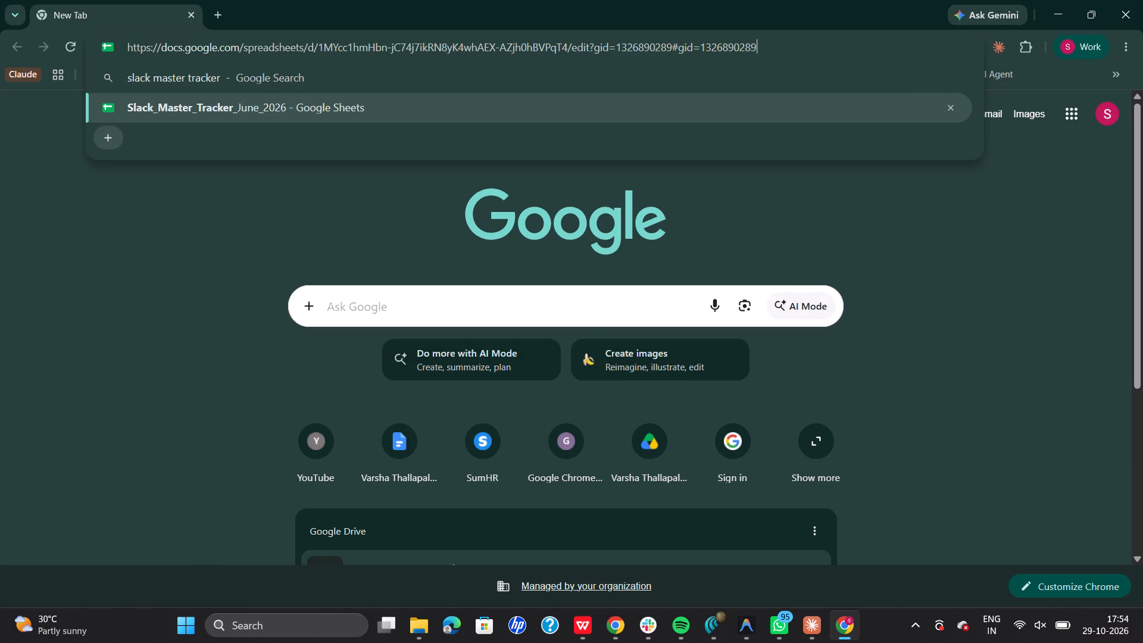
key("Return")
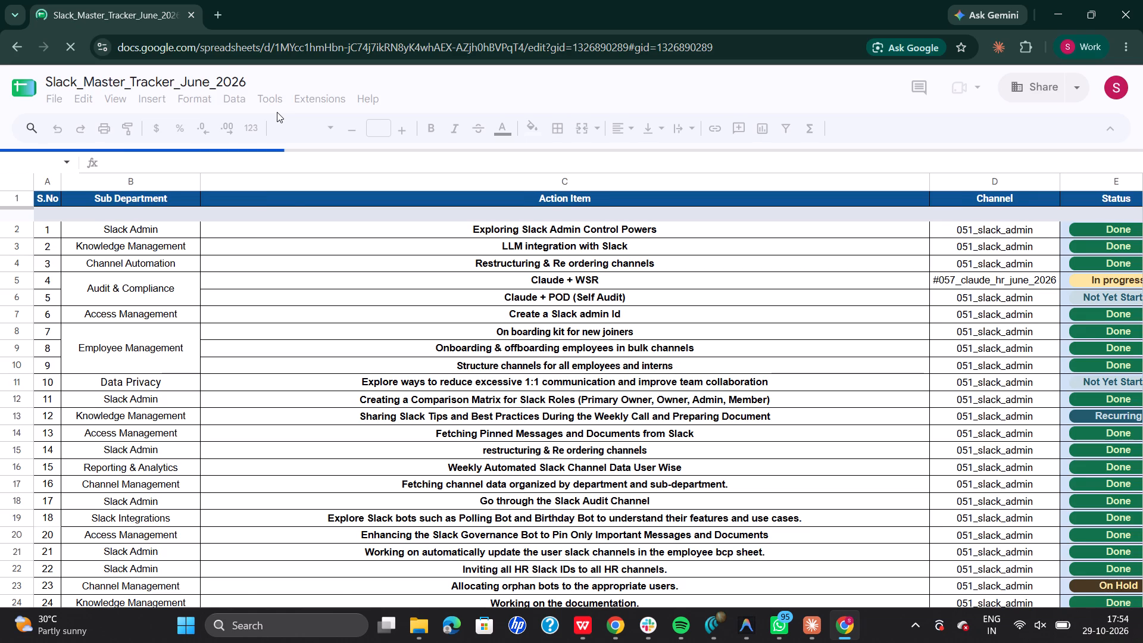
Set the status of the row 64 action item, "Automating Reminder Messages to Be Sent Directly to Each Employee's Reminder Channel", to Done.
scroll(334, 321, "down", 4)
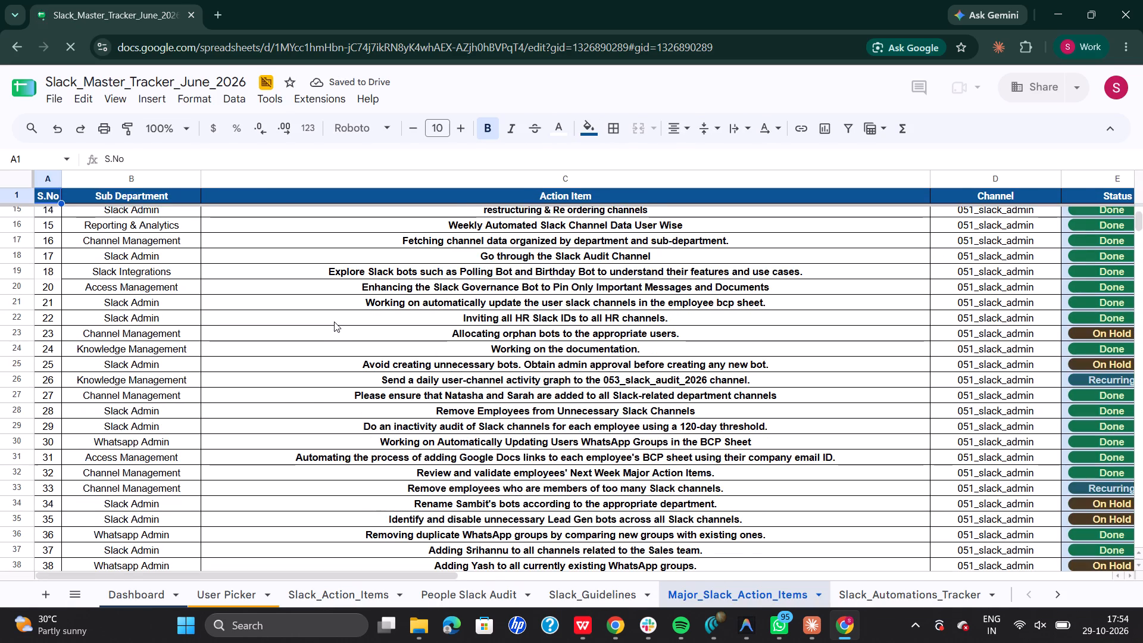
scroll(334, 321, "down", 2)
scroll(334, 321, "up", 3)
scroll(334, 321, "left", 2)
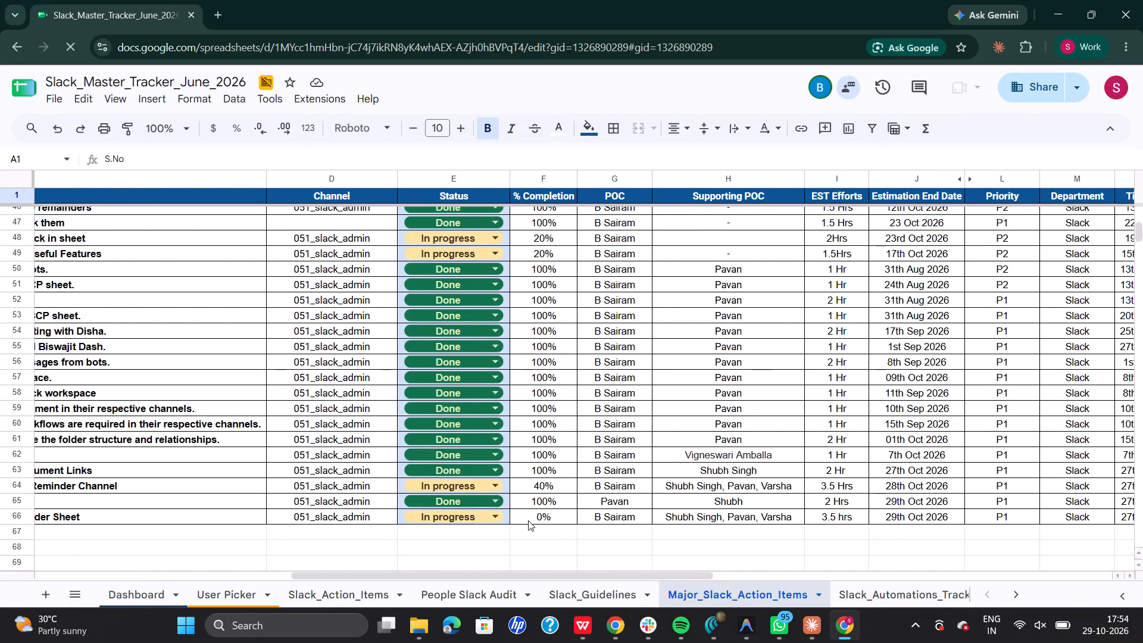
scroll(235, 519, "right", 3)
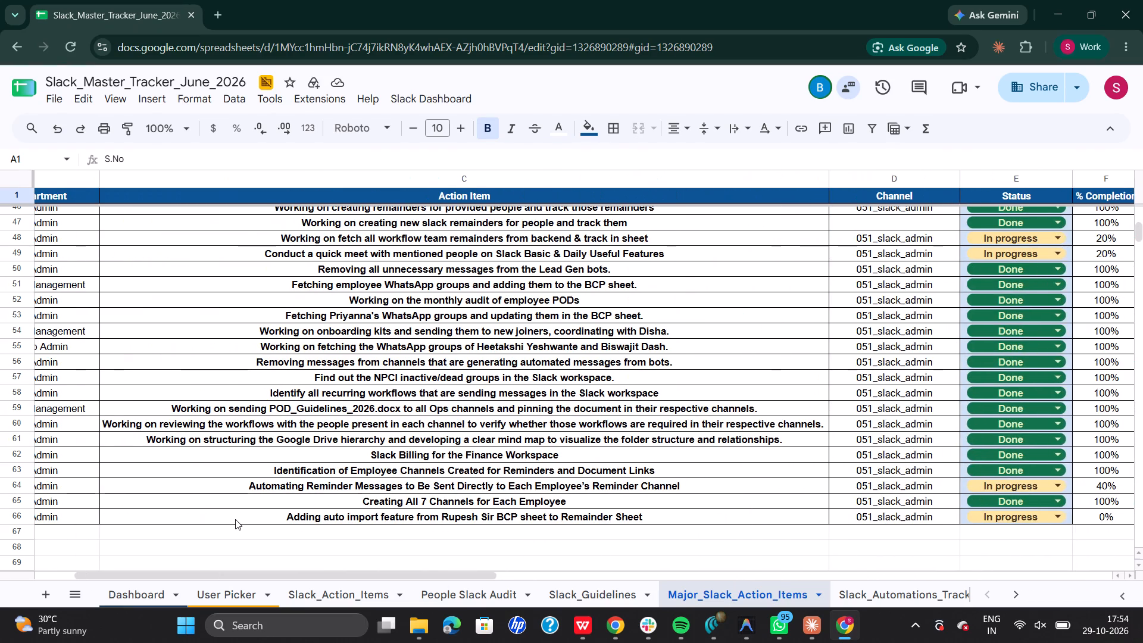
scroll(235, 519, "left", 1)
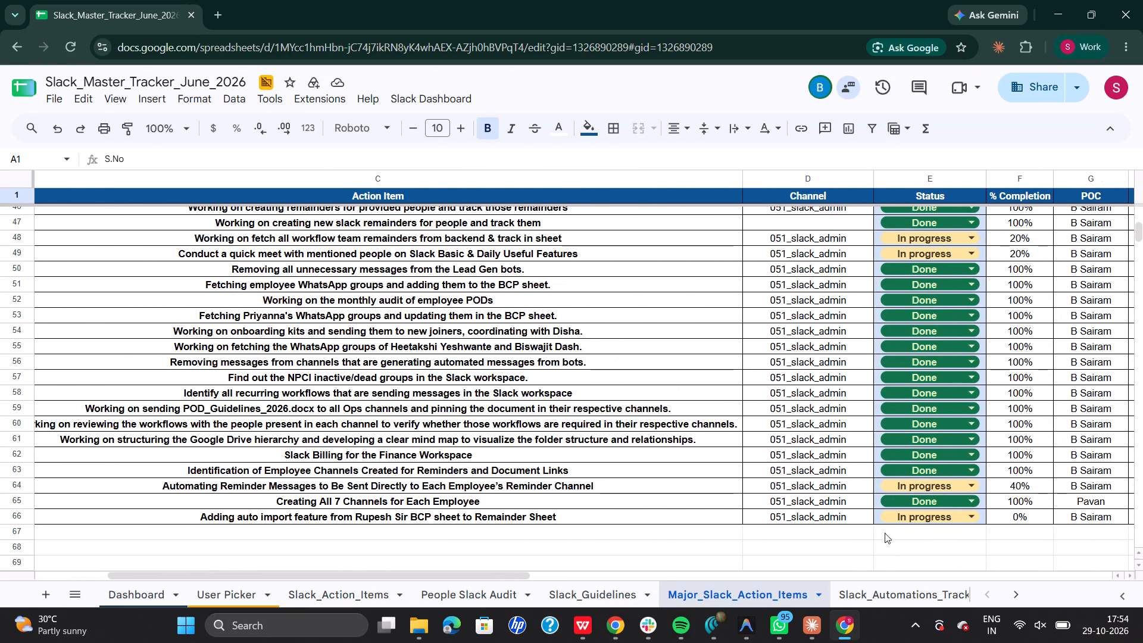
left_click(966, 491)
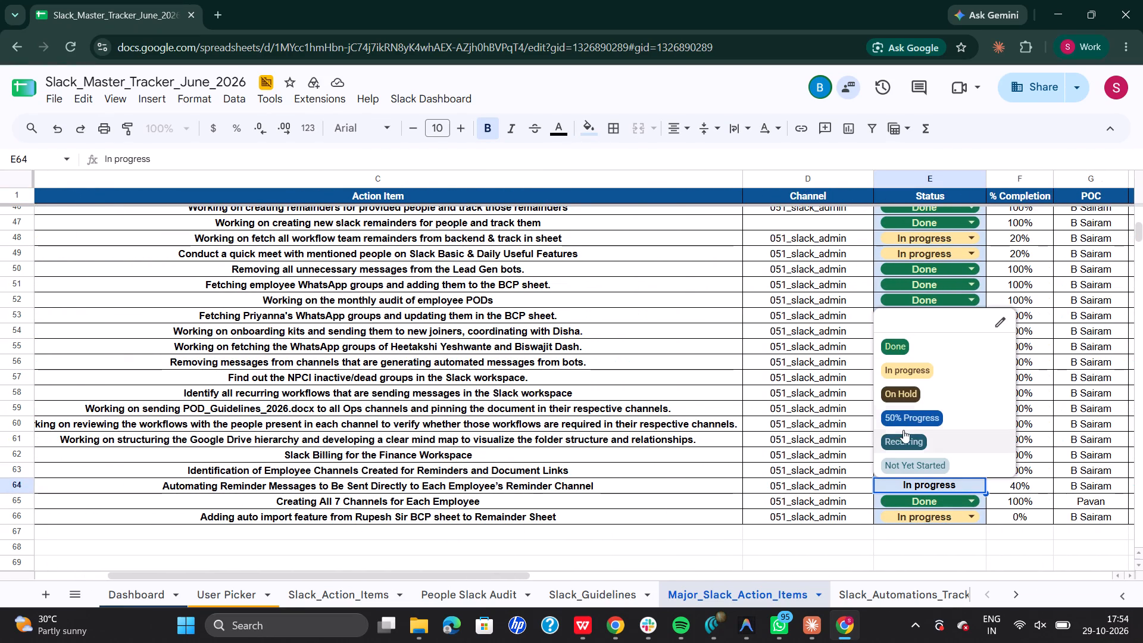
left_click(892, 348)
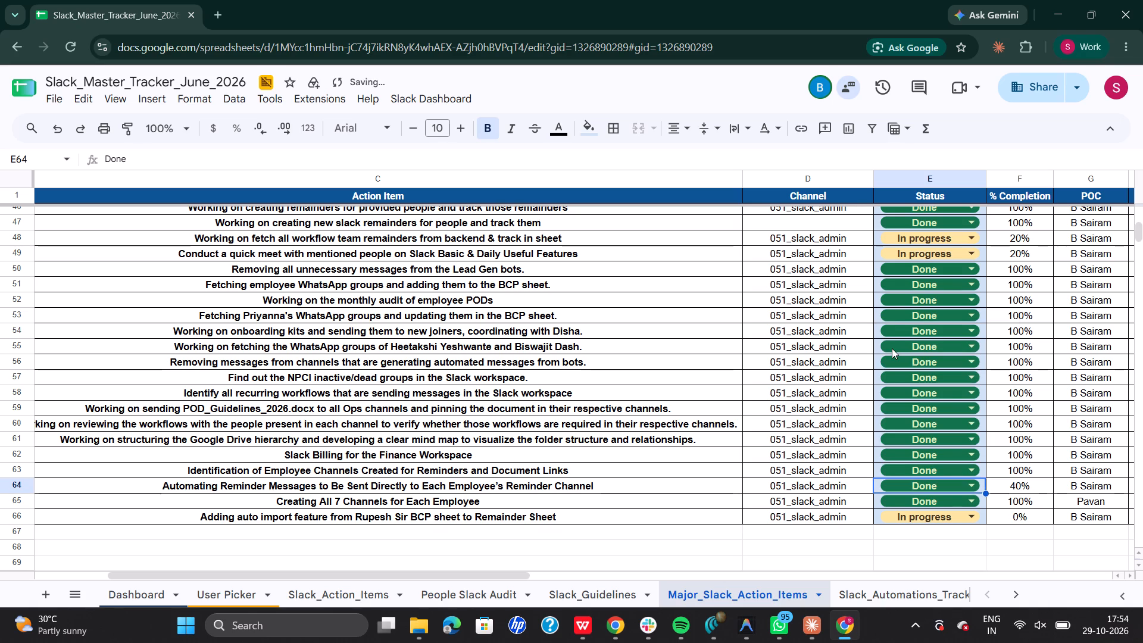
Set the % Completion of the reminder message automation item in row 64 to 100%.
scroll(1017, 479, "left", 1)
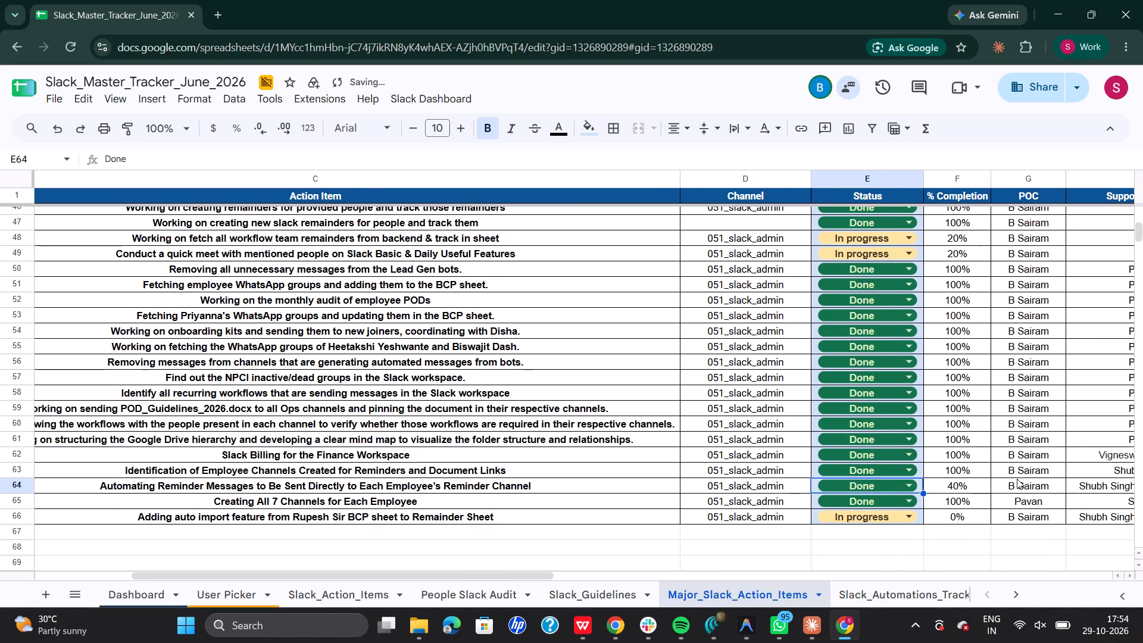
left_click(954, 486)
left_click(954, 486)
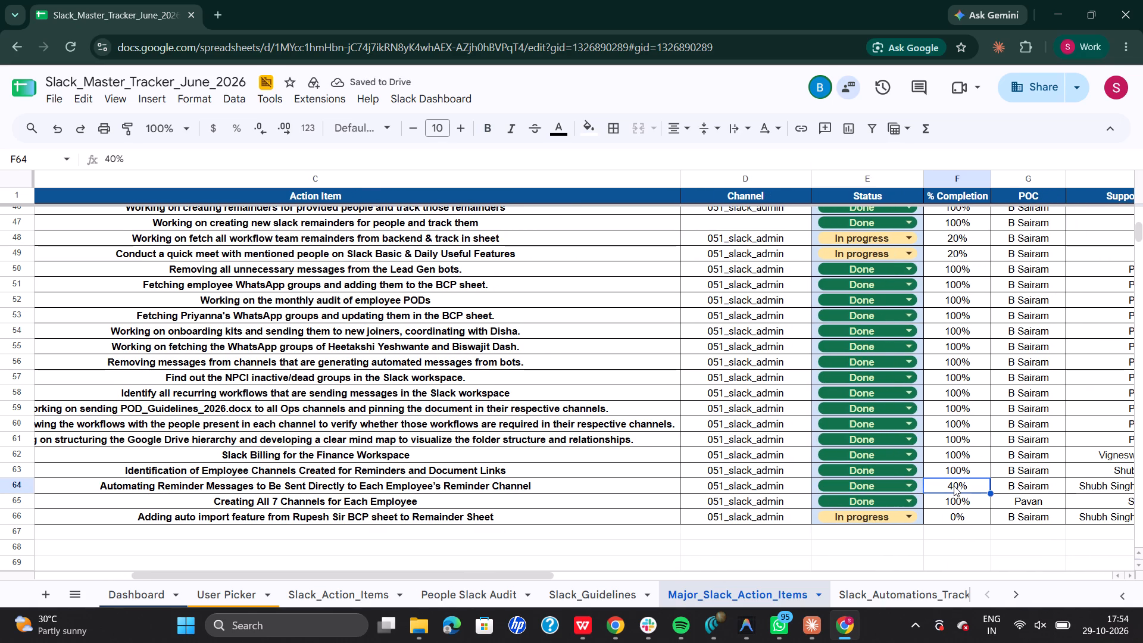
left_click(954, 486)
double_click(954, 486)
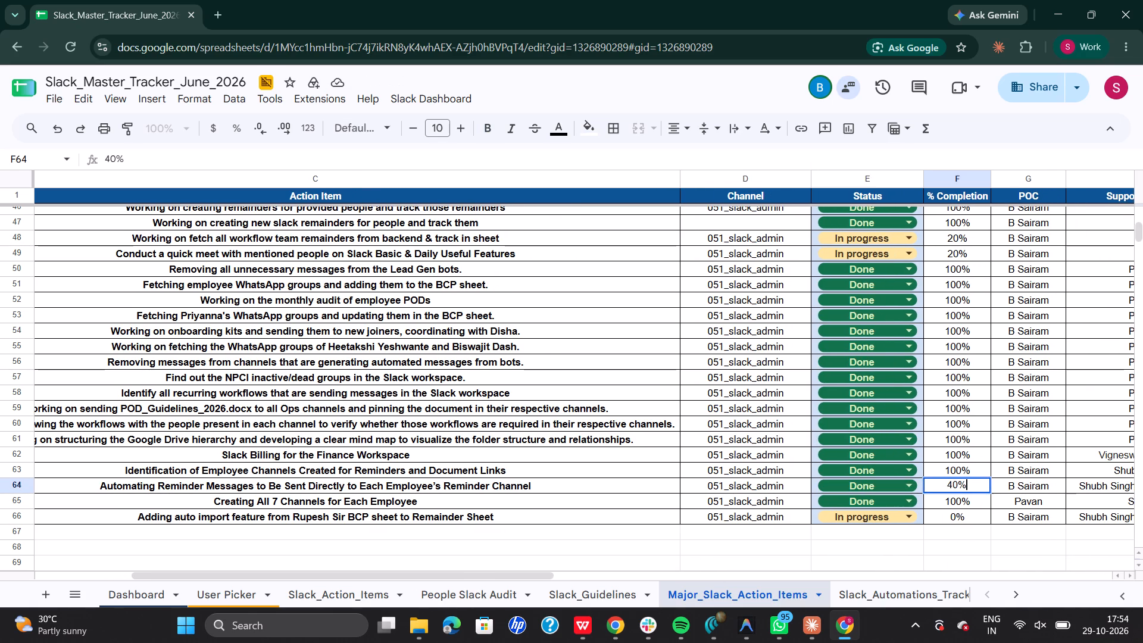
left_click(954, 486)
key("BackSpace")
type("10")
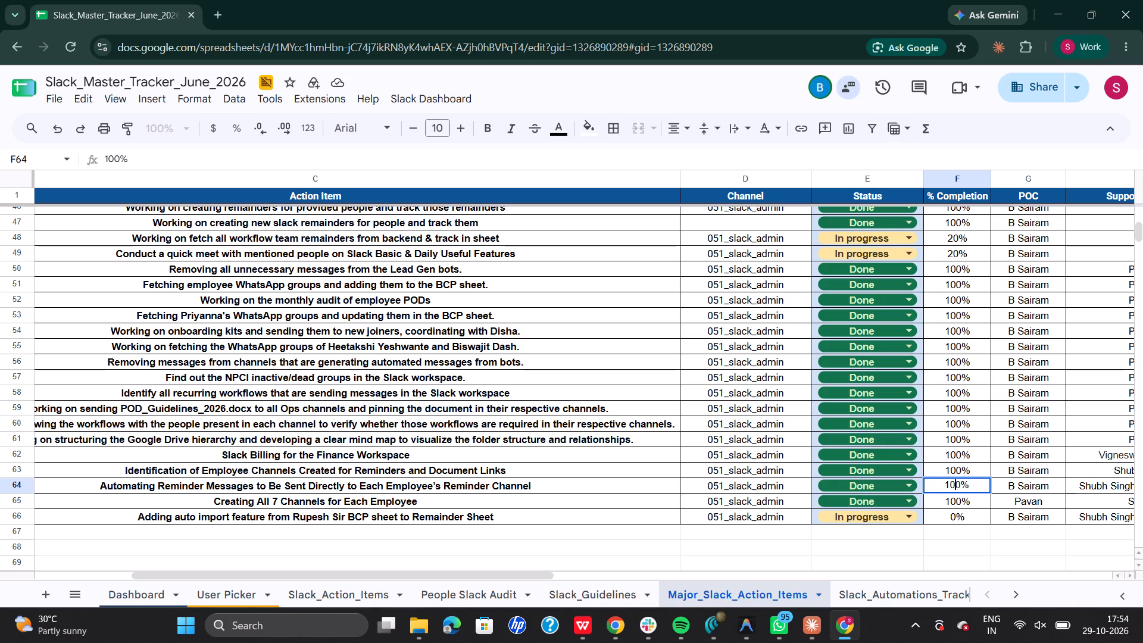
left_click(1045, 507)
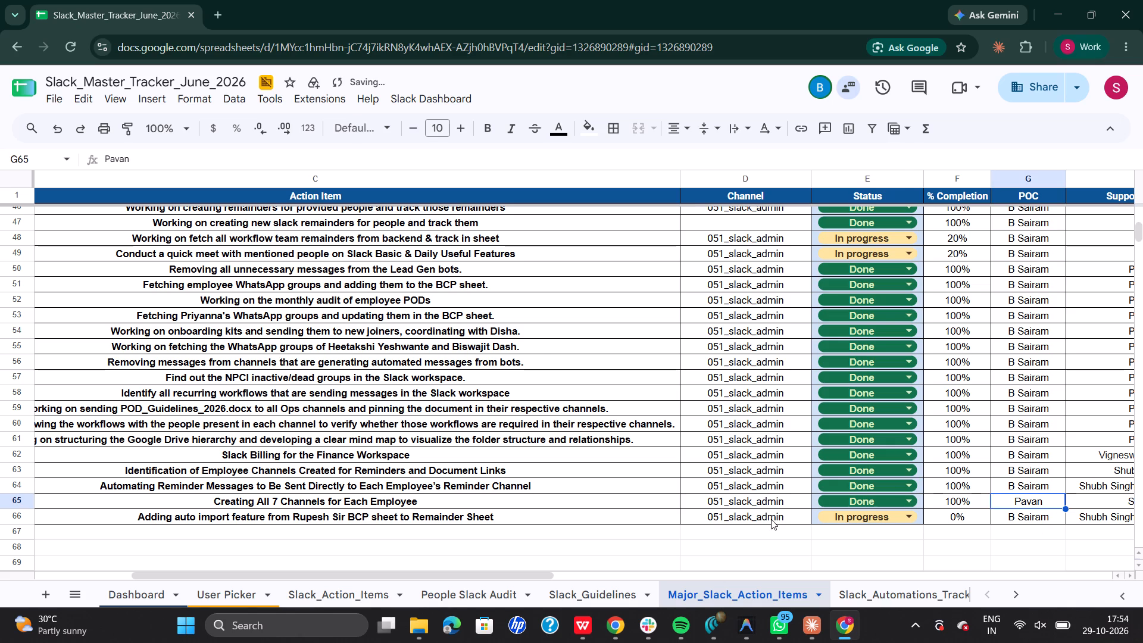
Start a new entry in row 67 with S.No 64 and sub department Slack Admin.
scroll(489, 529, "right", 4)
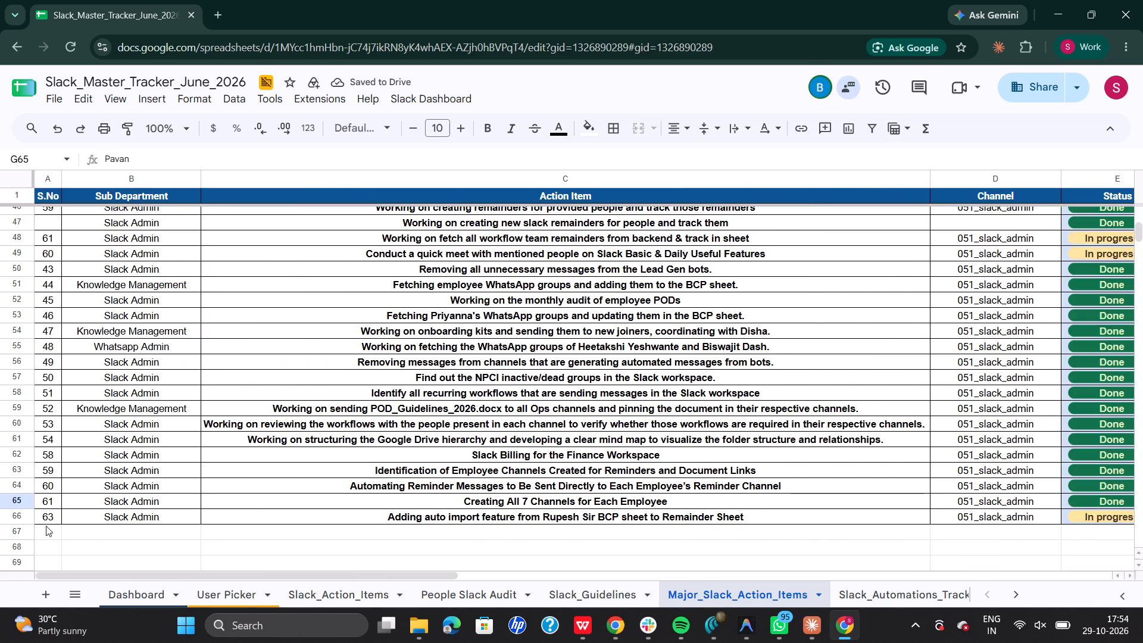
left_click(47, 533)
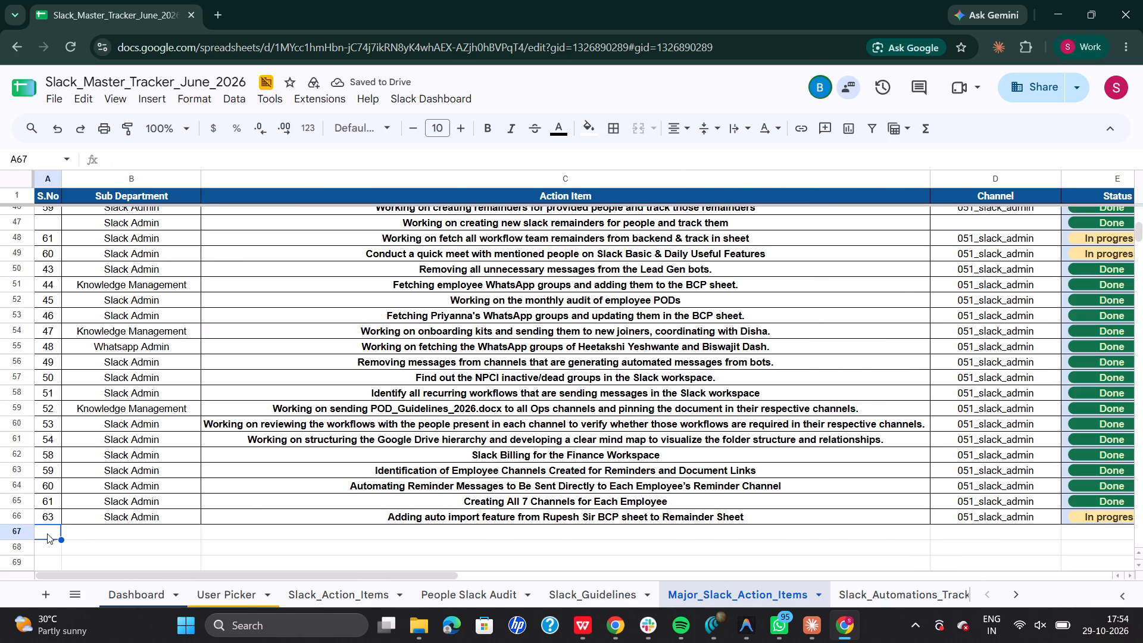
type("64")
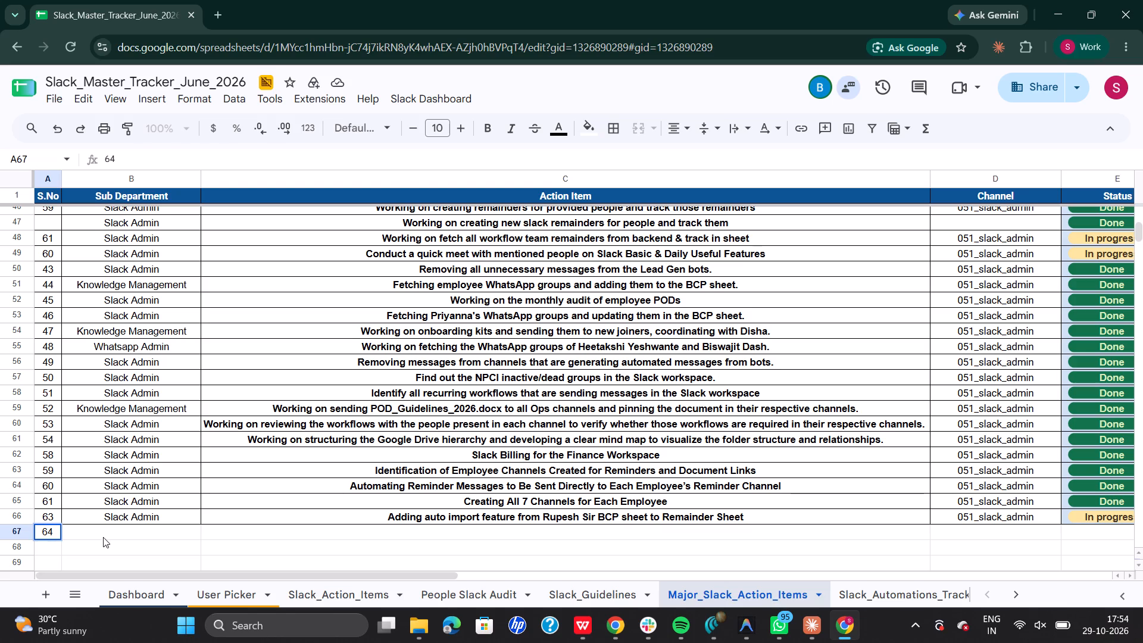
left_click(109, 536)
type("lack")
key("space")
type("dmin")
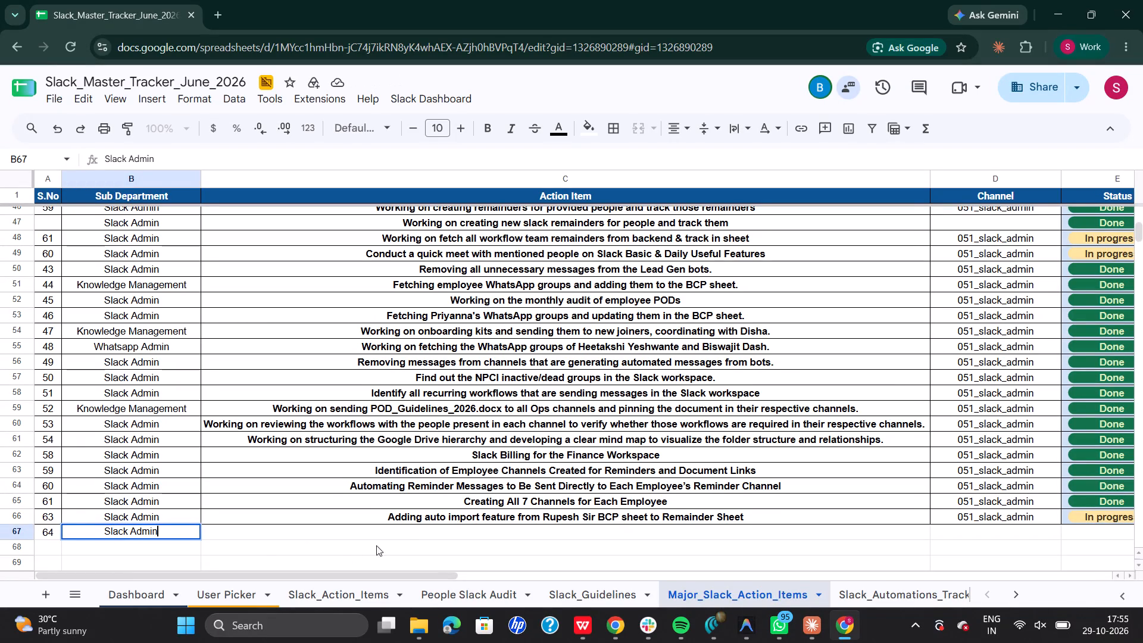
left_click(409, 536)
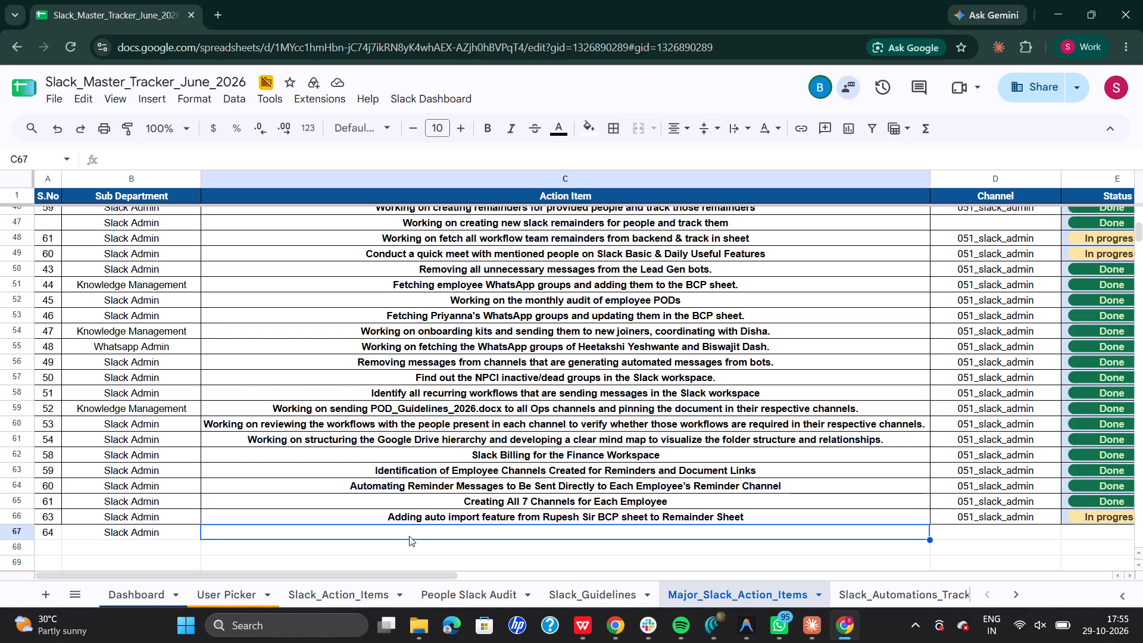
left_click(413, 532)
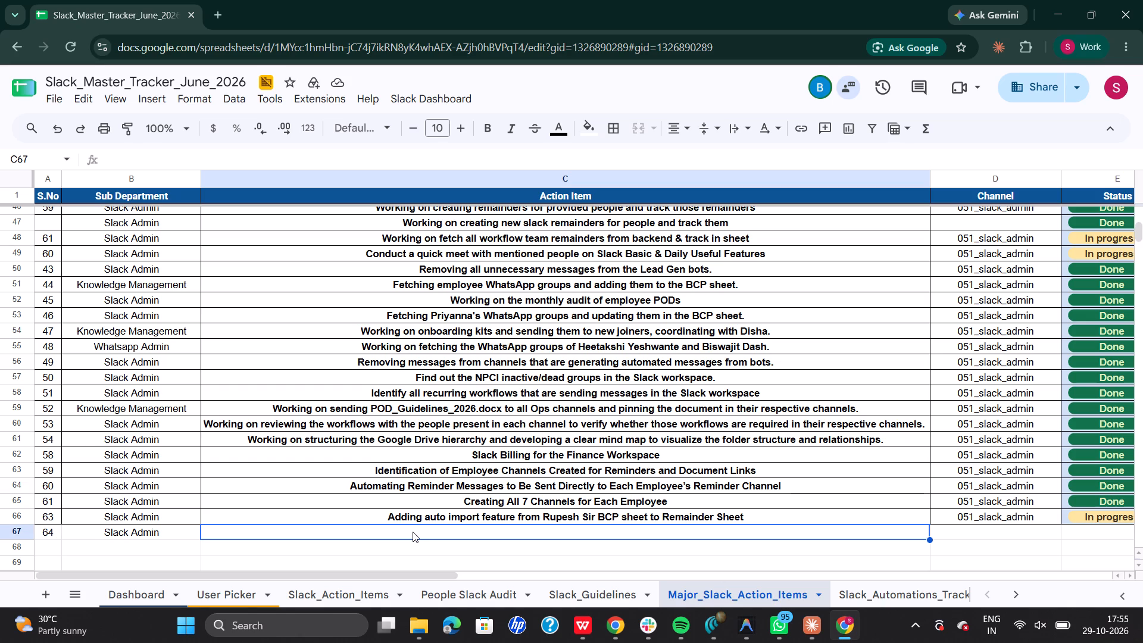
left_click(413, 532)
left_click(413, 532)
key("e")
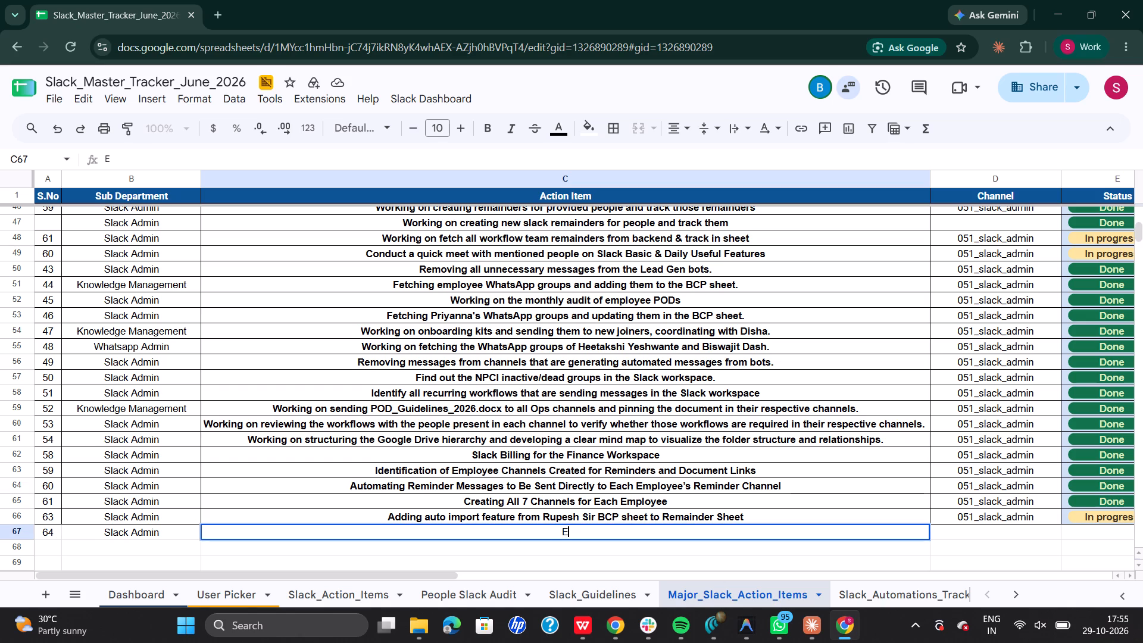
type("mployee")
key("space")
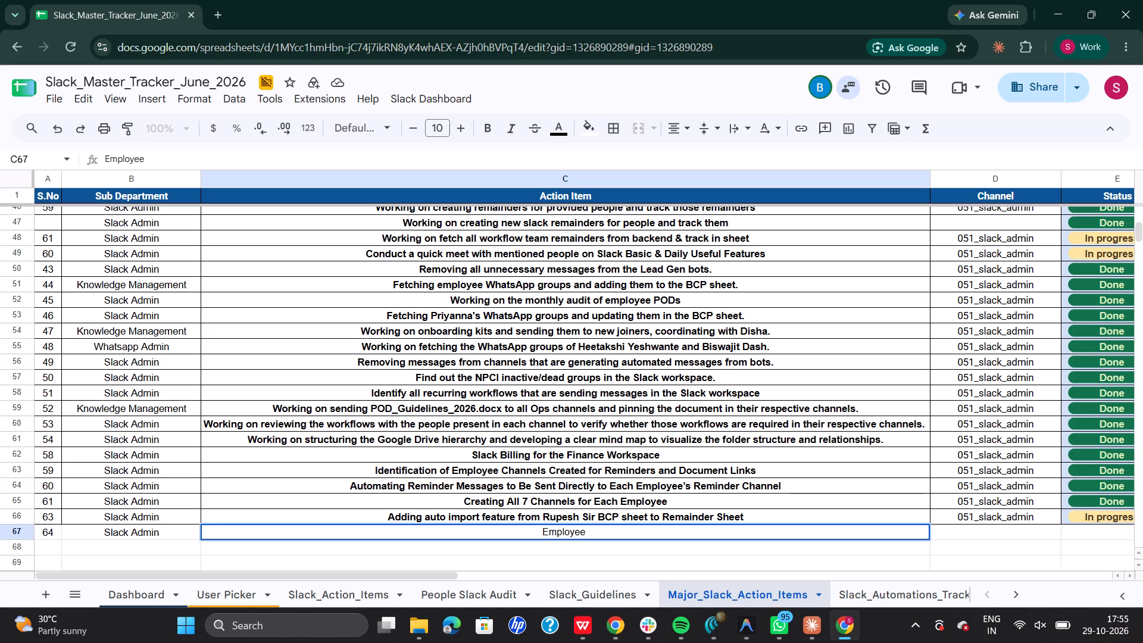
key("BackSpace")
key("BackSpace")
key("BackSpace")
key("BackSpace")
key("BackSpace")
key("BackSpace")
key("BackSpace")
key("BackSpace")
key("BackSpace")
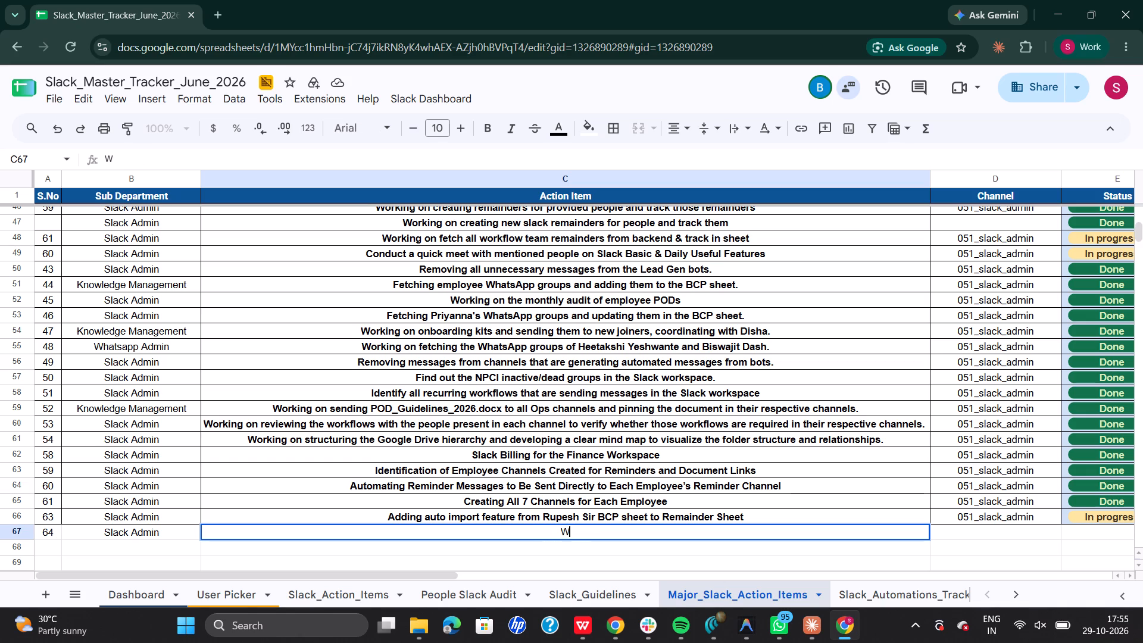
Enter "Working on Pin Audit for all Channels" as the action item in row 67.
type("orking on")
key("space")
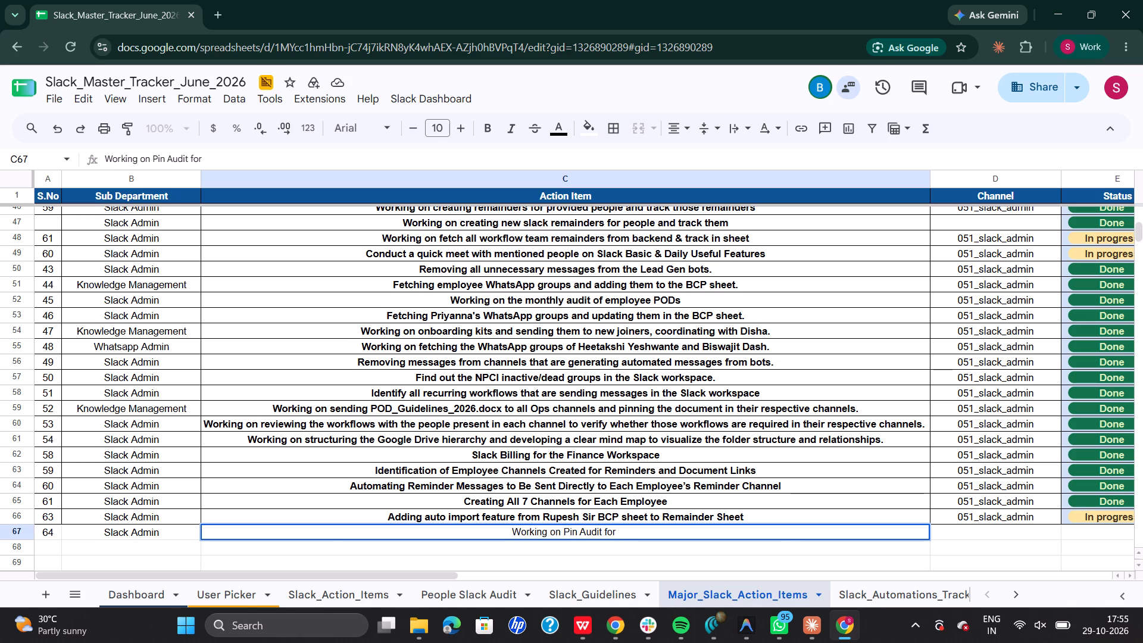
type("all")
key("space")
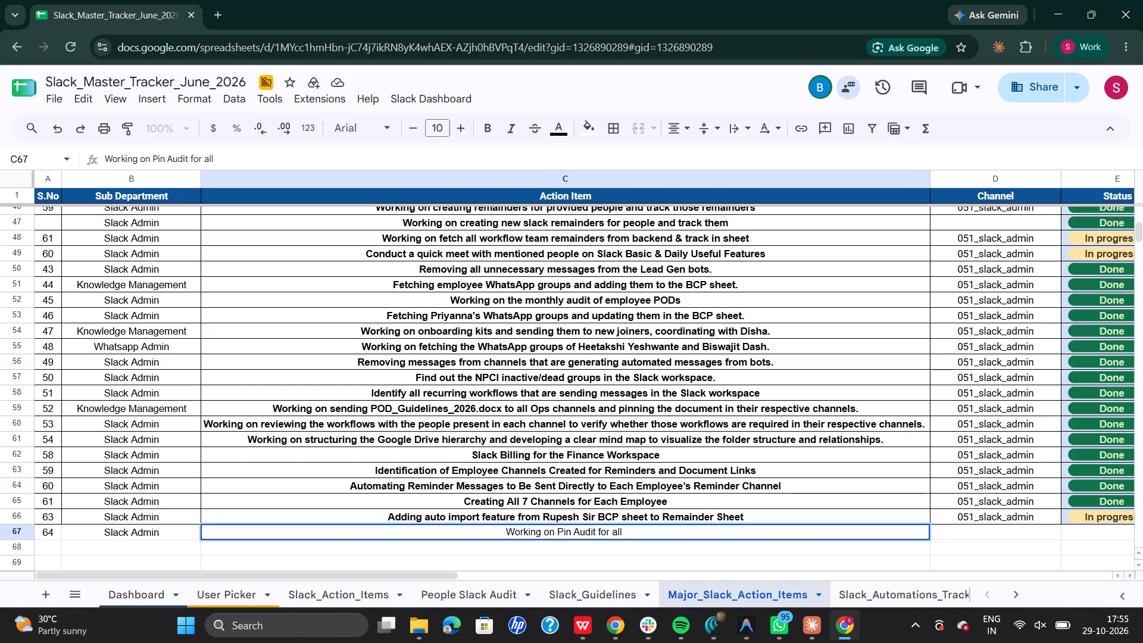
key("m")
key("BackSpace")
key("BackSpace")
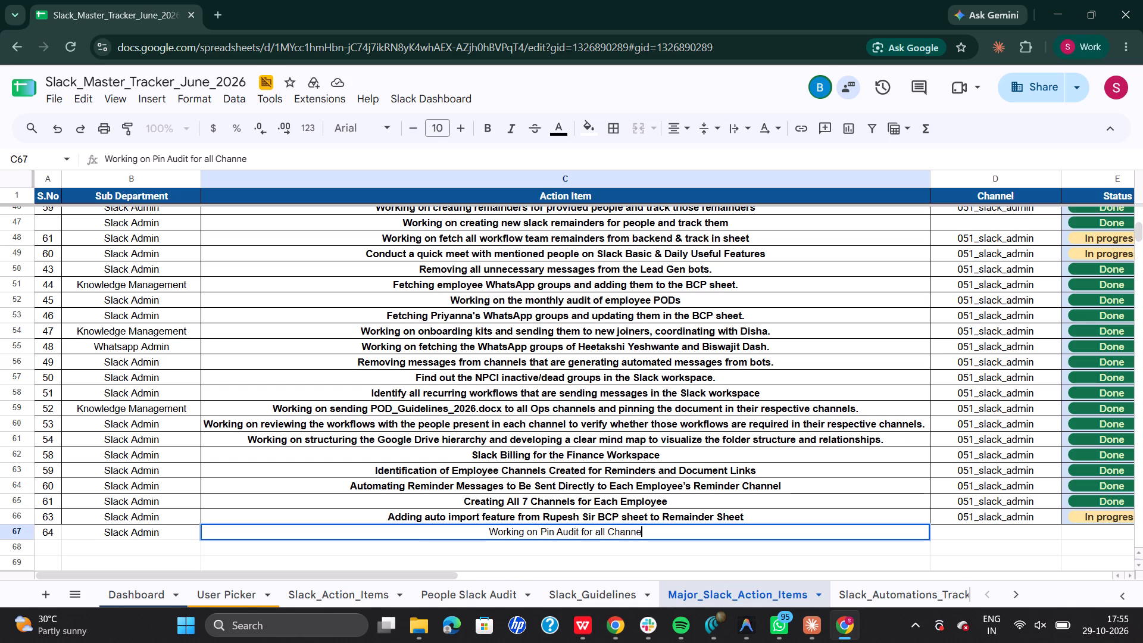
scroll(367, 508, "down", 1)
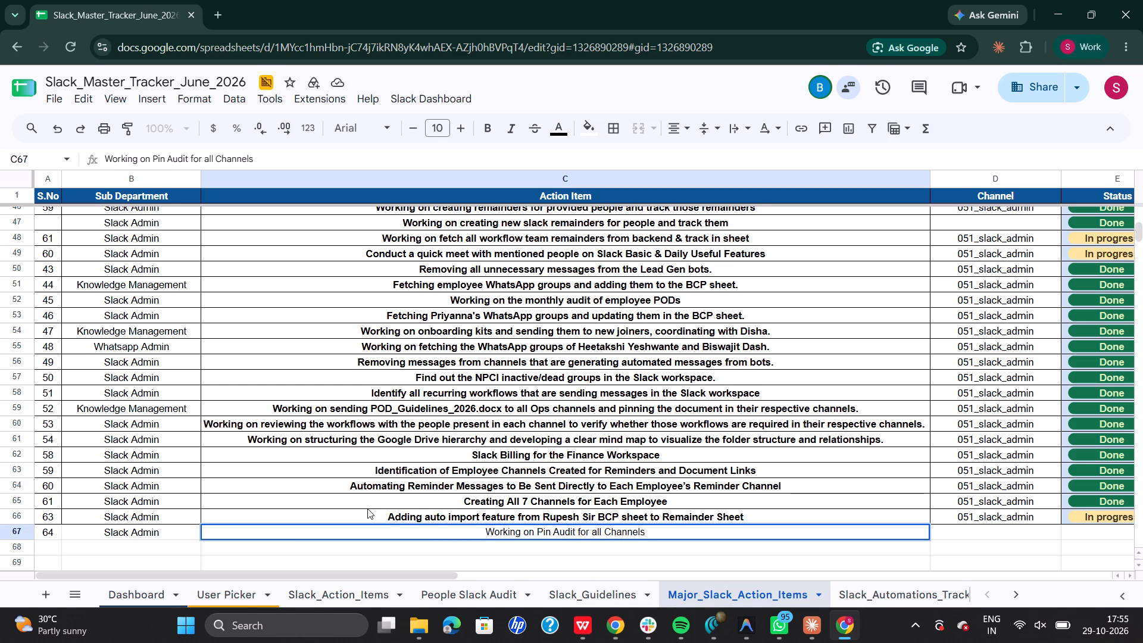
scroll(367, 508, "down", 1)
key("Return")
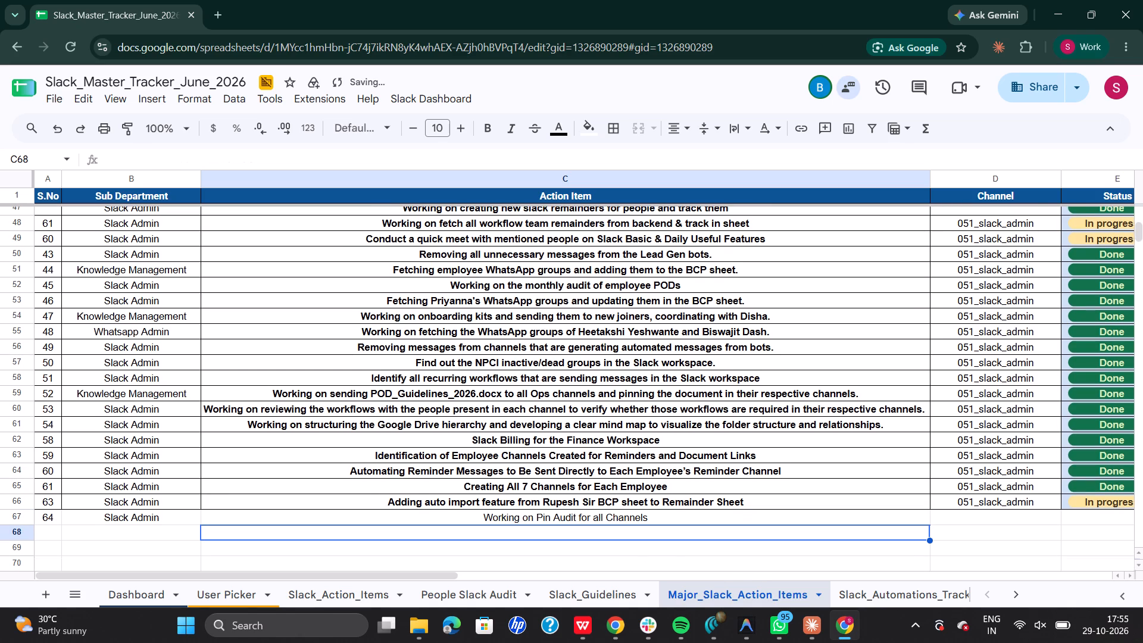
Enter 051_slack_admin as the channel for the pin audit item in row 67.
scroll(1005, 510, "left", 4)
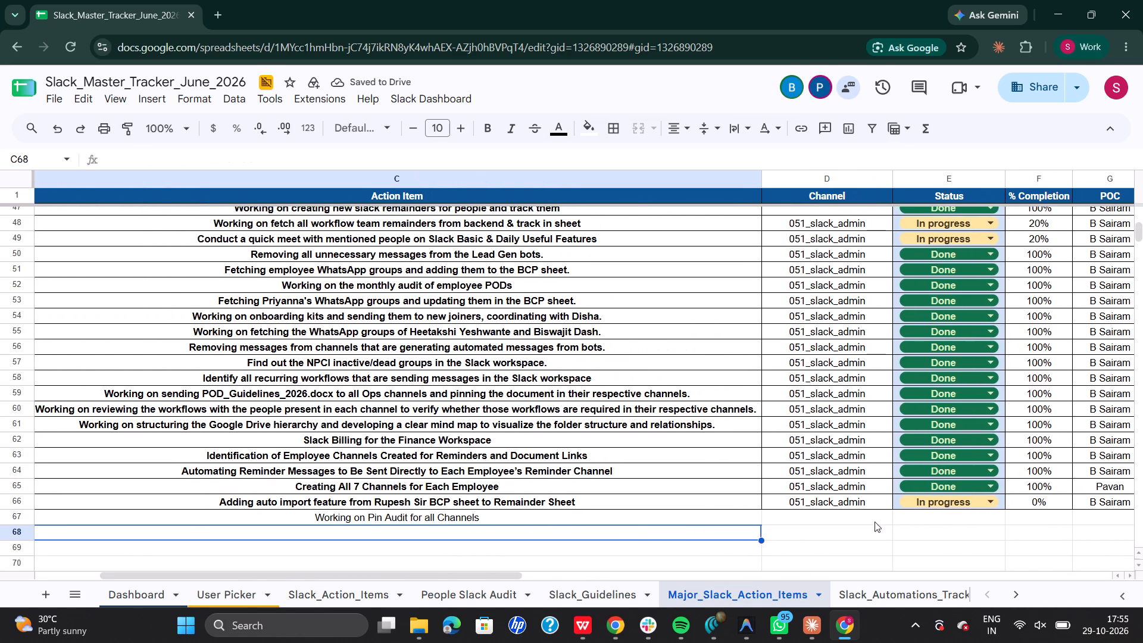
left_click(829, 511)
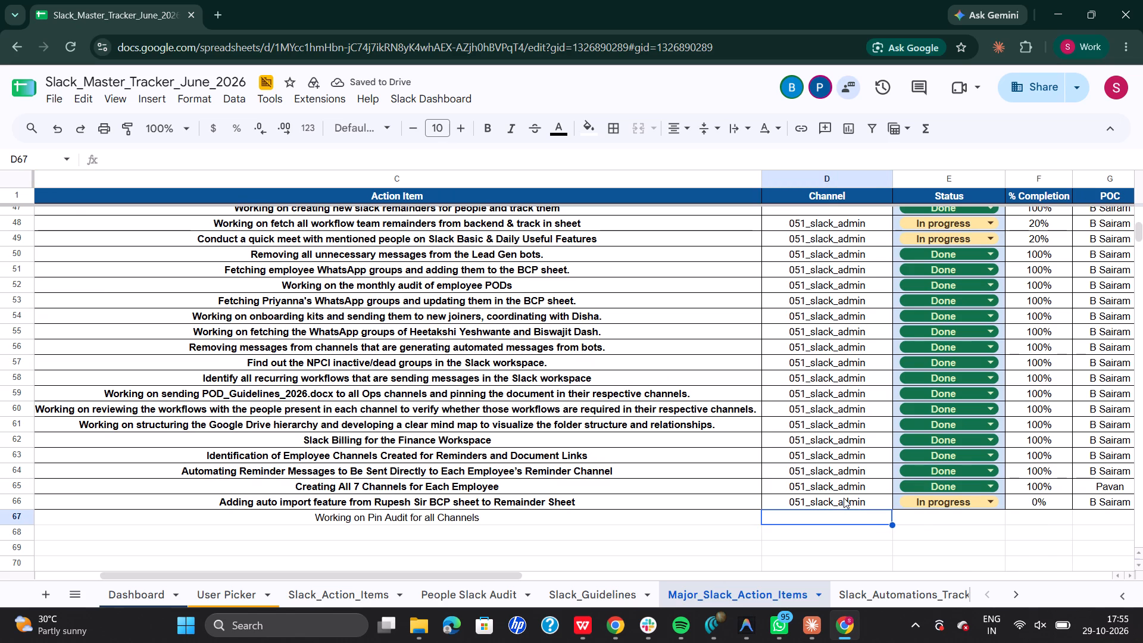
type("051")
type("_slack_admin")
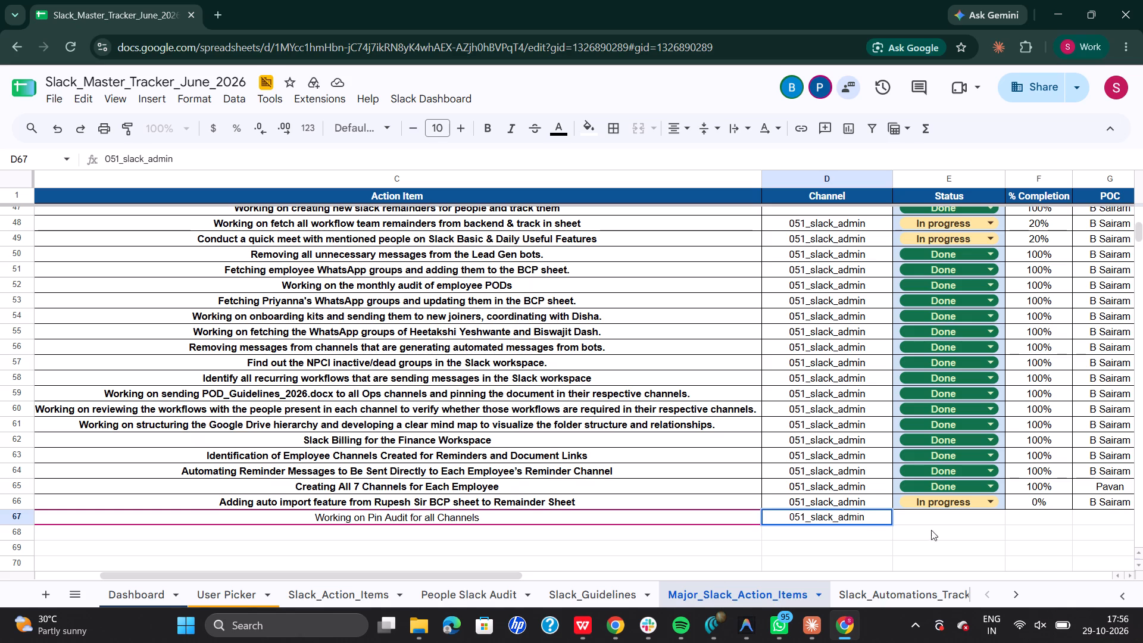
Fill the In progress status from row 66 down to the pin audit item in row 67.
left_click(973, 520)
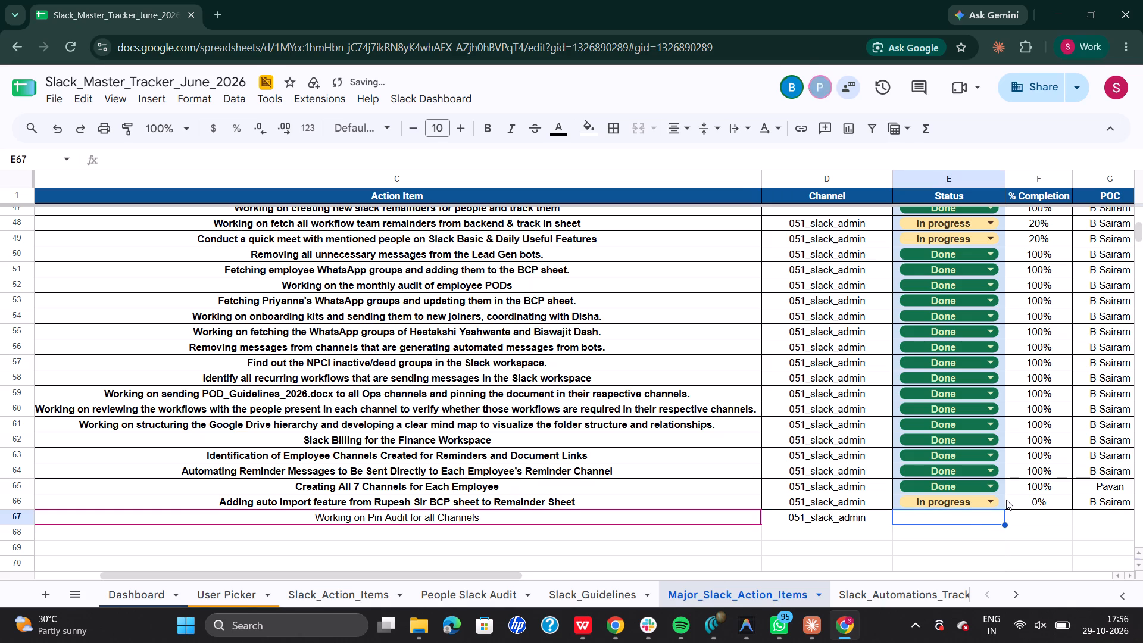
left_click(997, 501)
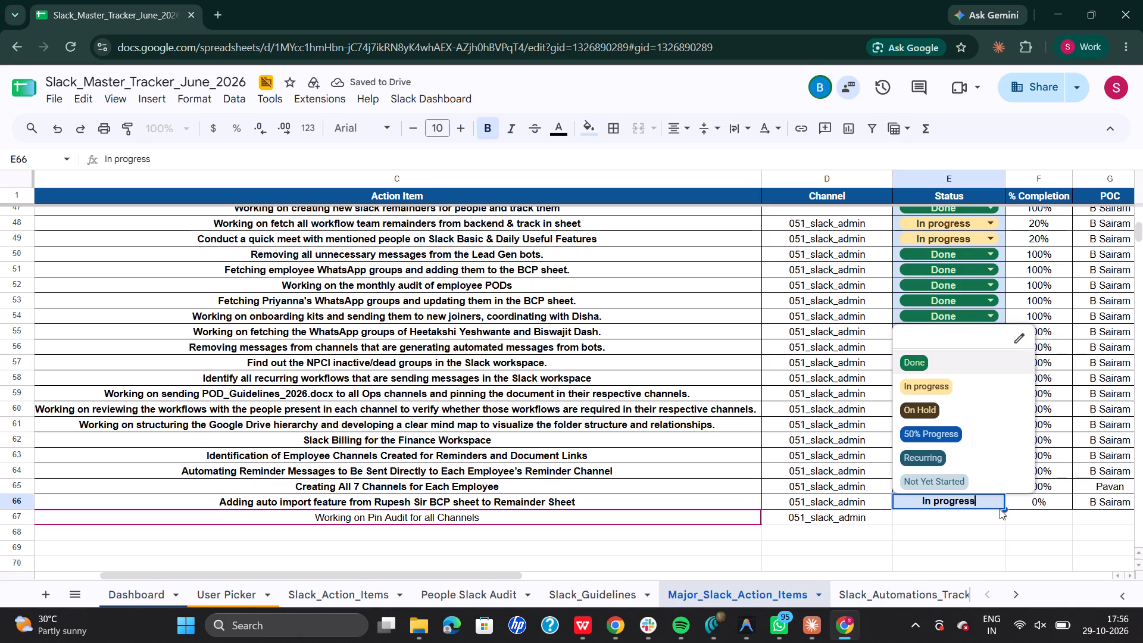
left_click_drag(1006, 509, 1006, 522)
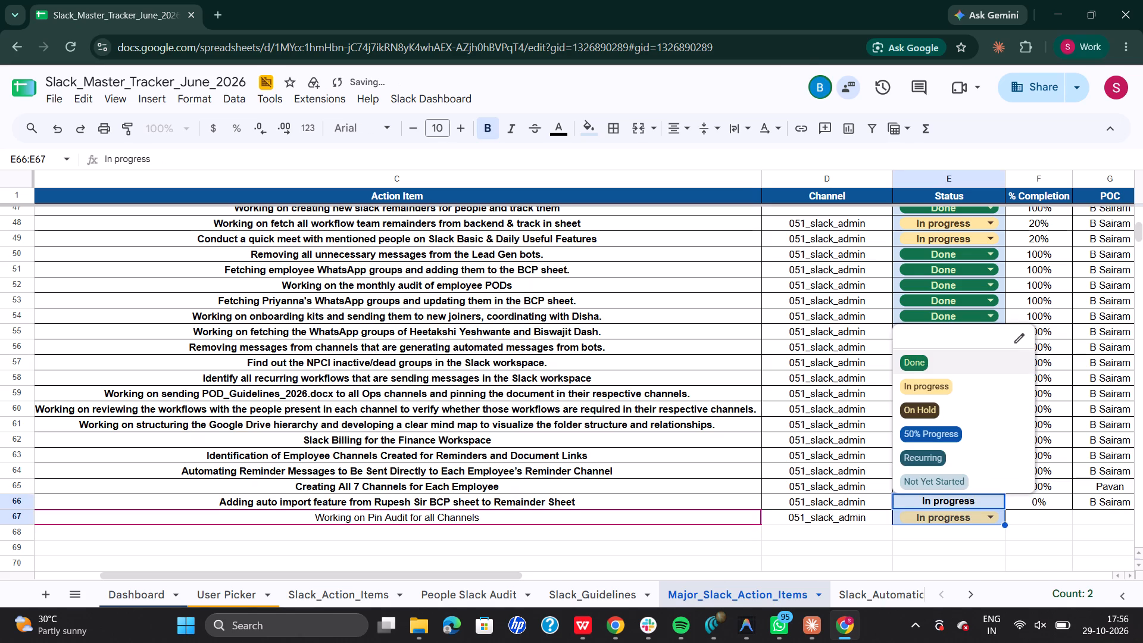
Set the % Completion of the pin audit item in row 67 to 0%.
left_click(1038, 527)
scroll(1038, 527, "left", 4)
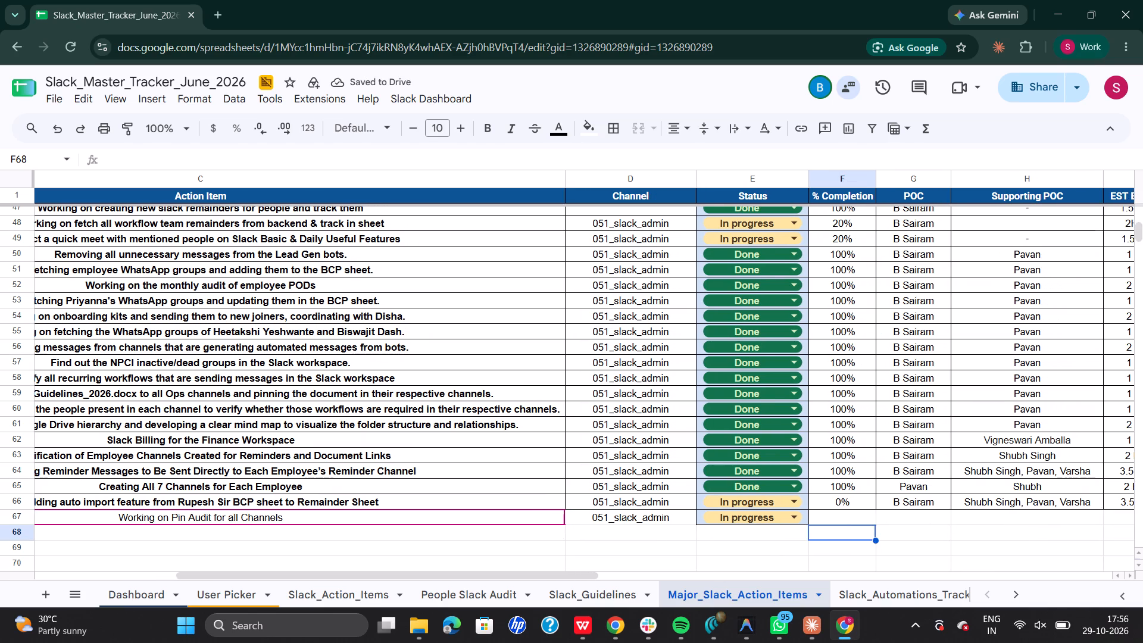
left_click(839, 525)
left_click(837, 521)
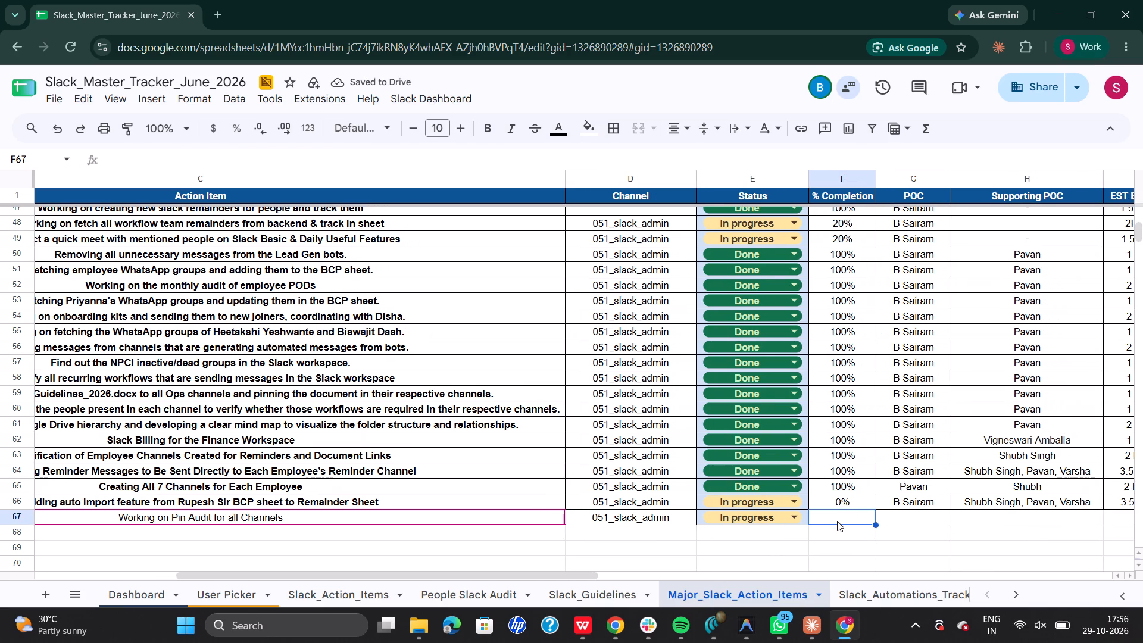
key("0")
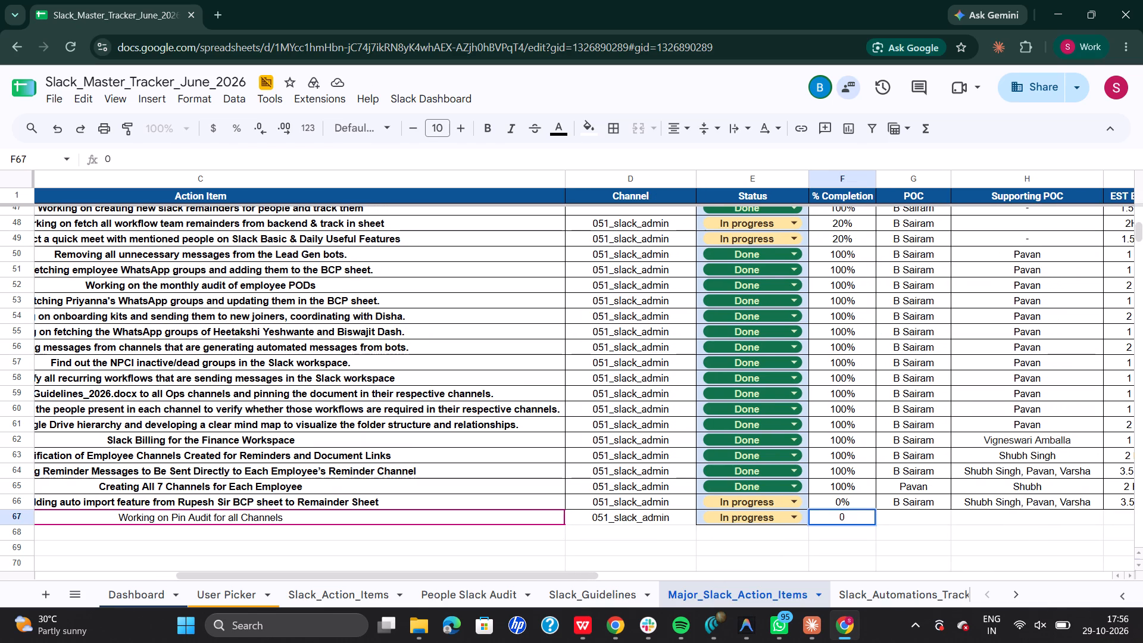
key("shift+percent")
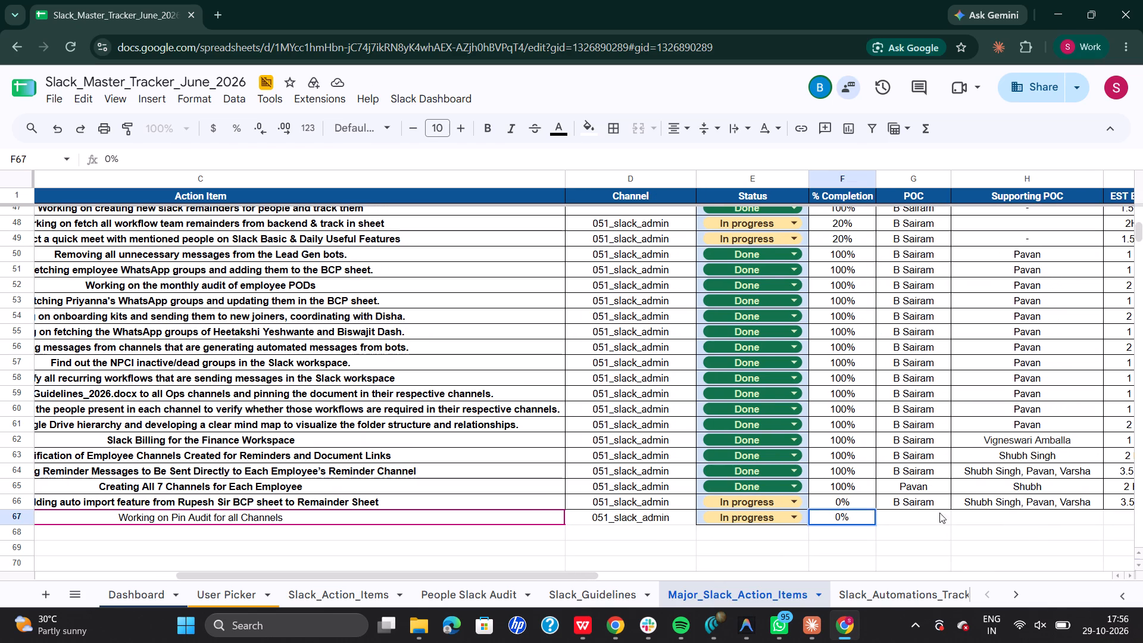
Fill the POC and Supporting POC entries from row 66 down into row 67.
left_click(927, 519)
scroll(927, 519, "left", 3)
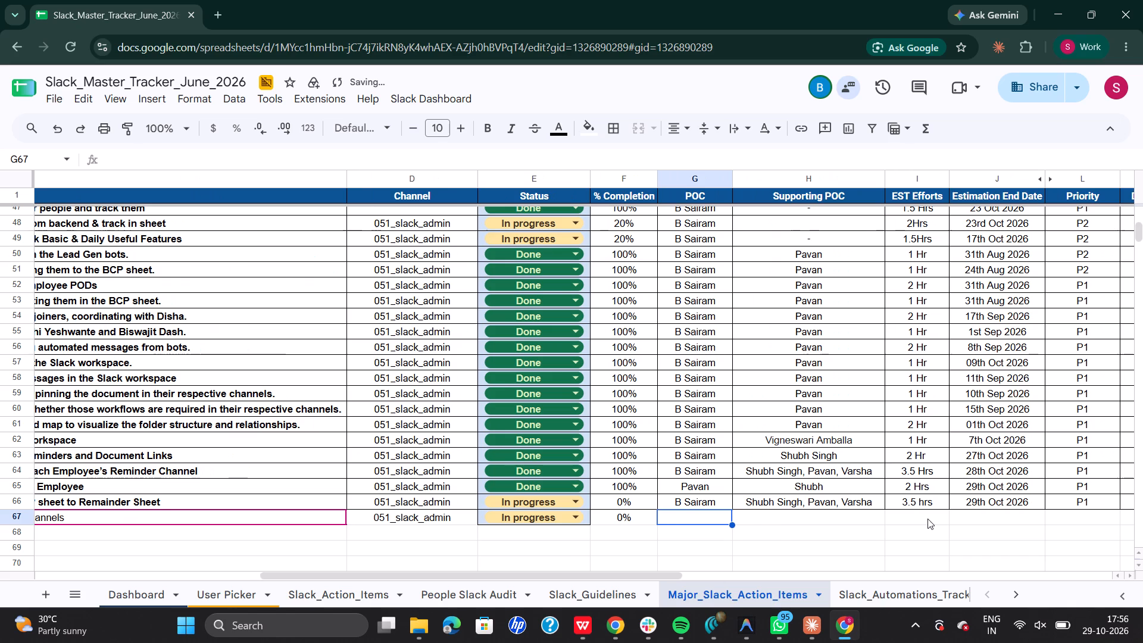
left_click(694, 503)
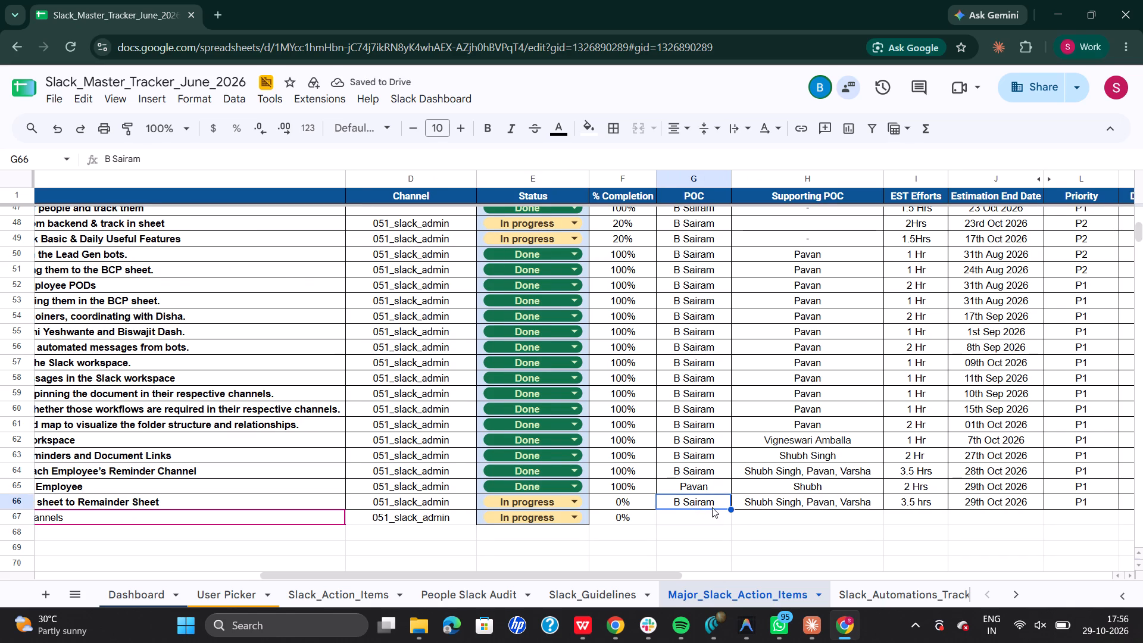
left_click_drag(732, 510, 730, 519)
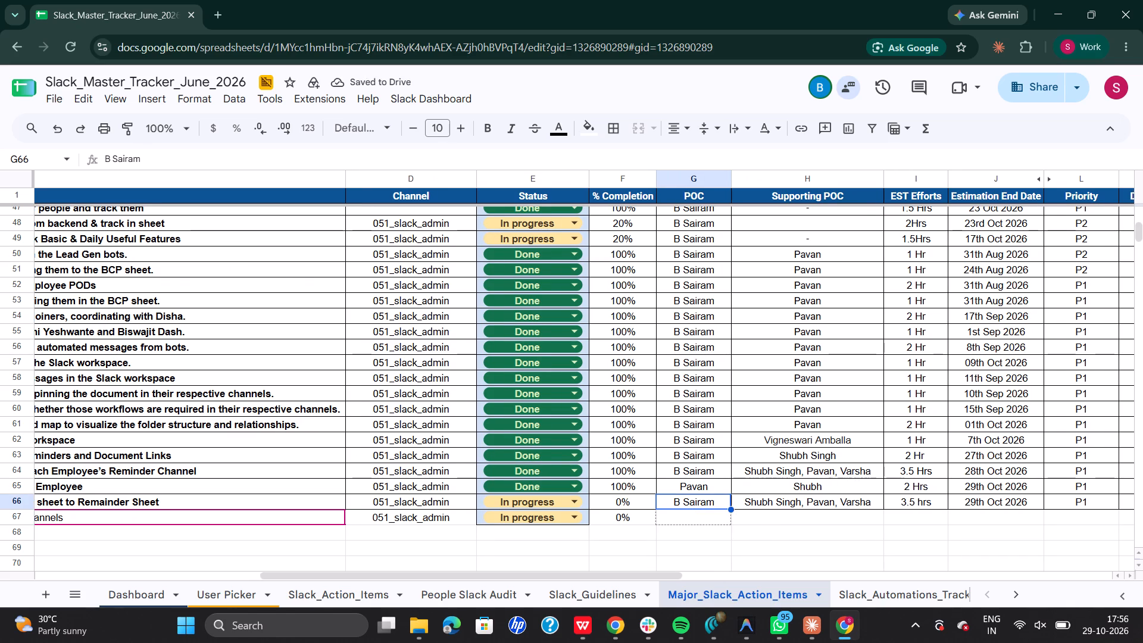
left_click_drag(730, 519, 730, 518)
left_click(827, 497)
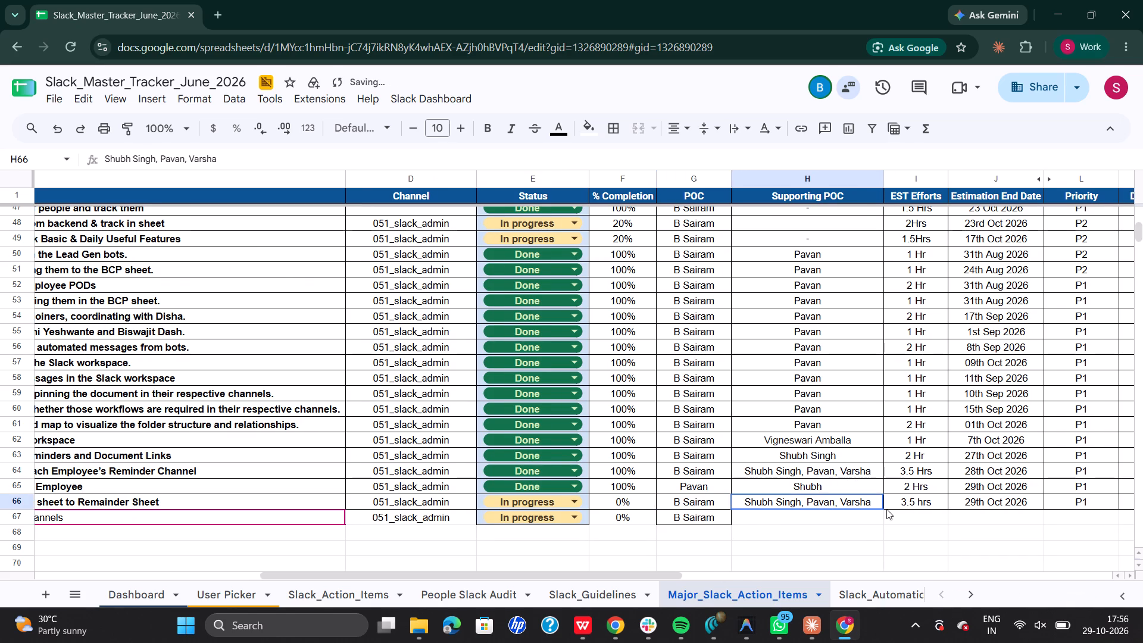
left_click_drag(885, 509, 885, 520)
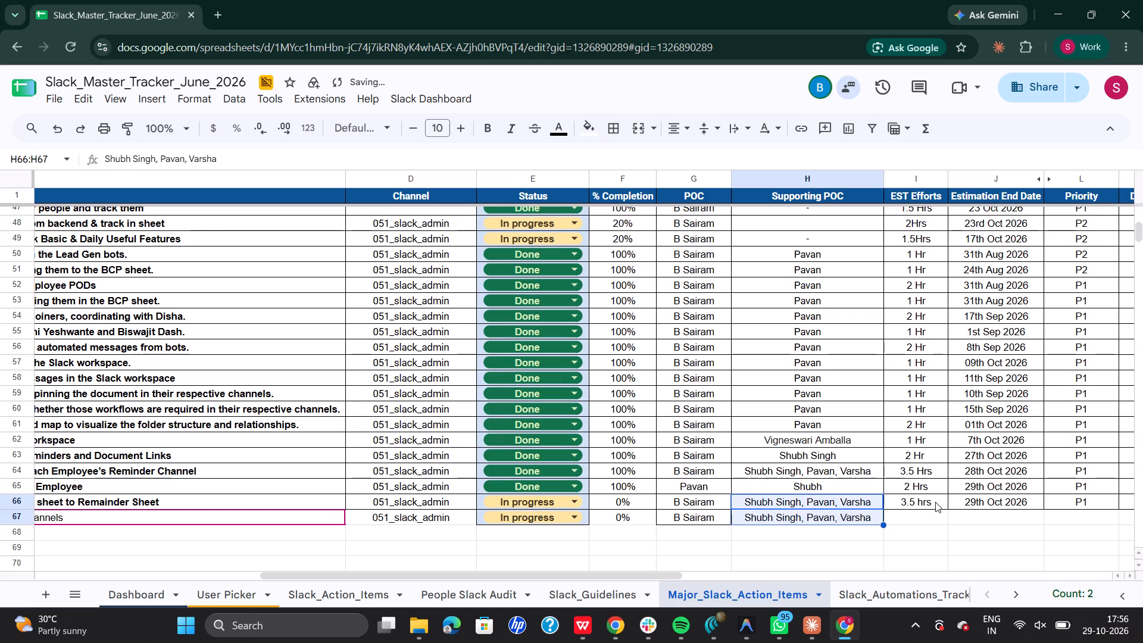
Copy row 66's EST Efforts through Ticket open cells, including priority P1, department Slack and ticket date 27th Oct 2026, into row 67.
scroll(935, 502, "left", 1)
left_click(807, 504)
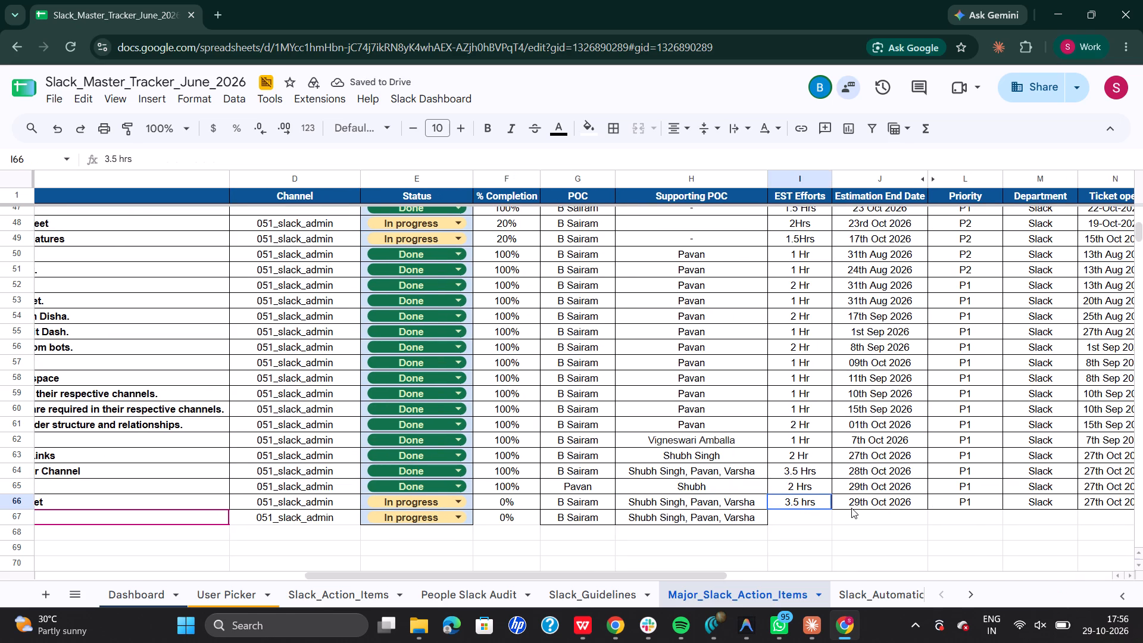
left_click(832, 510)
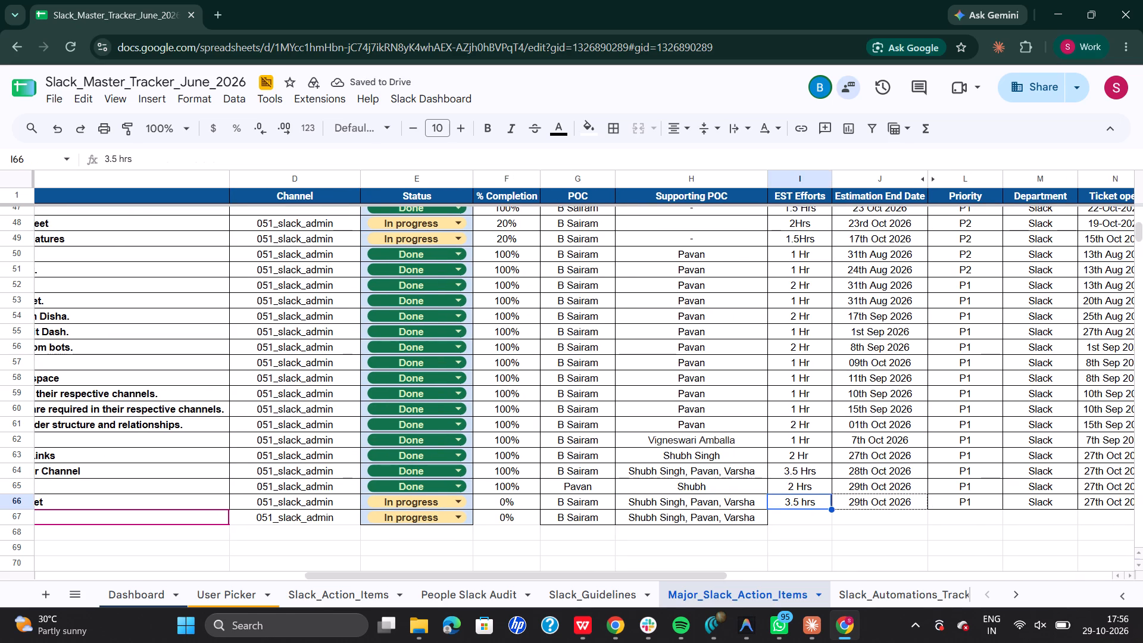
left_click(831, 508)
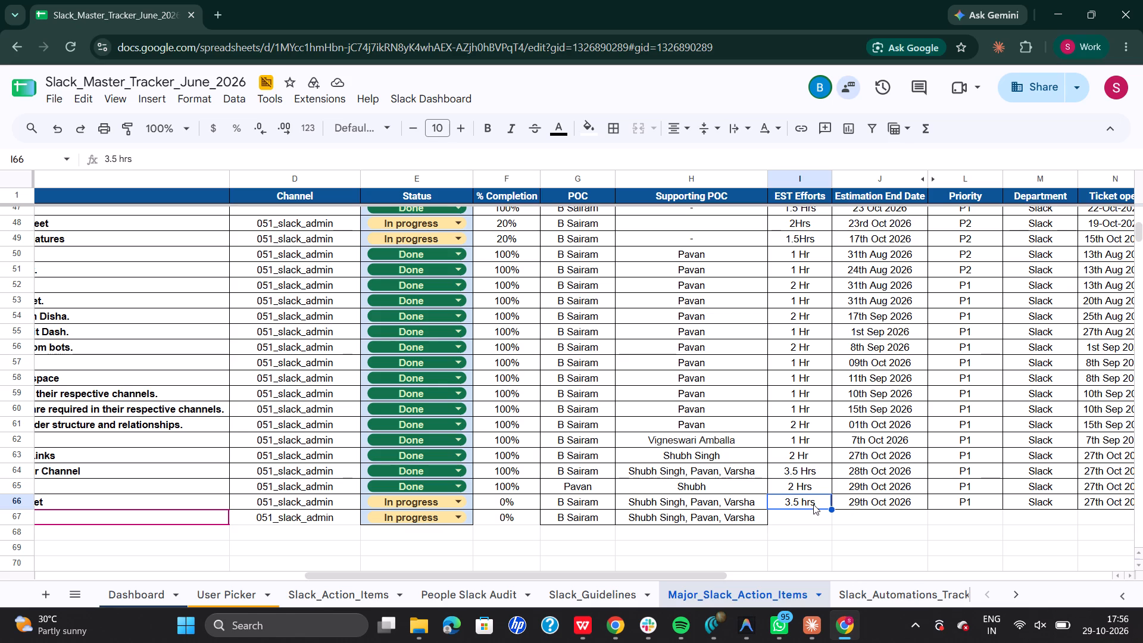
left_click_drag(813, 504, 1142, 513)
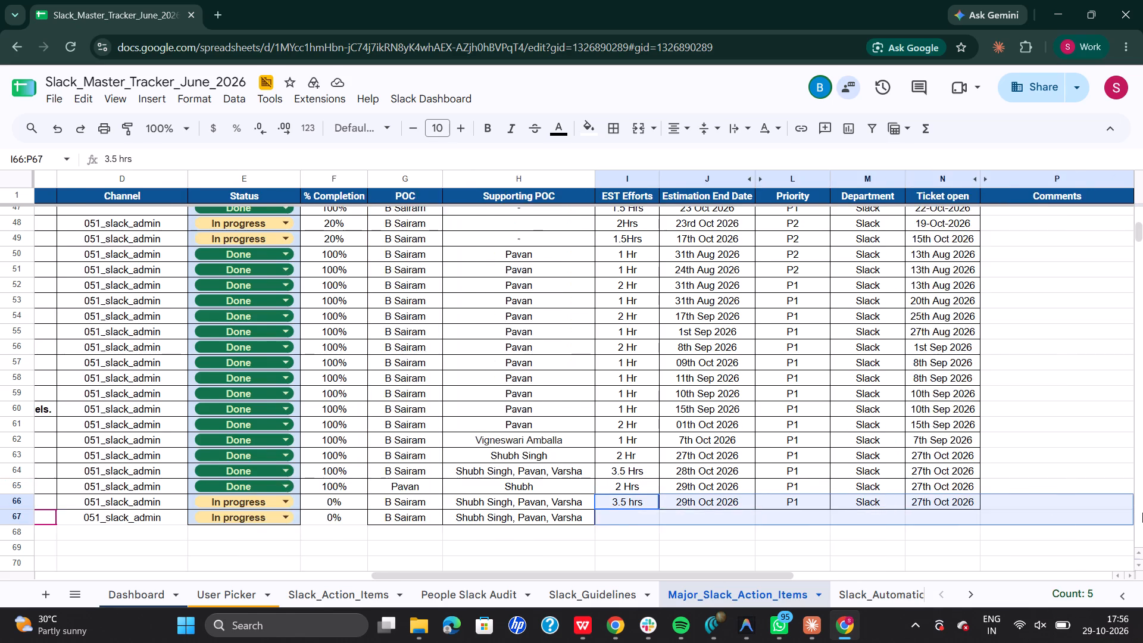
left_click_drag(1142, 513, 890, 504)
key("ctrl+c")
left_click(903, 507, "ctrl")
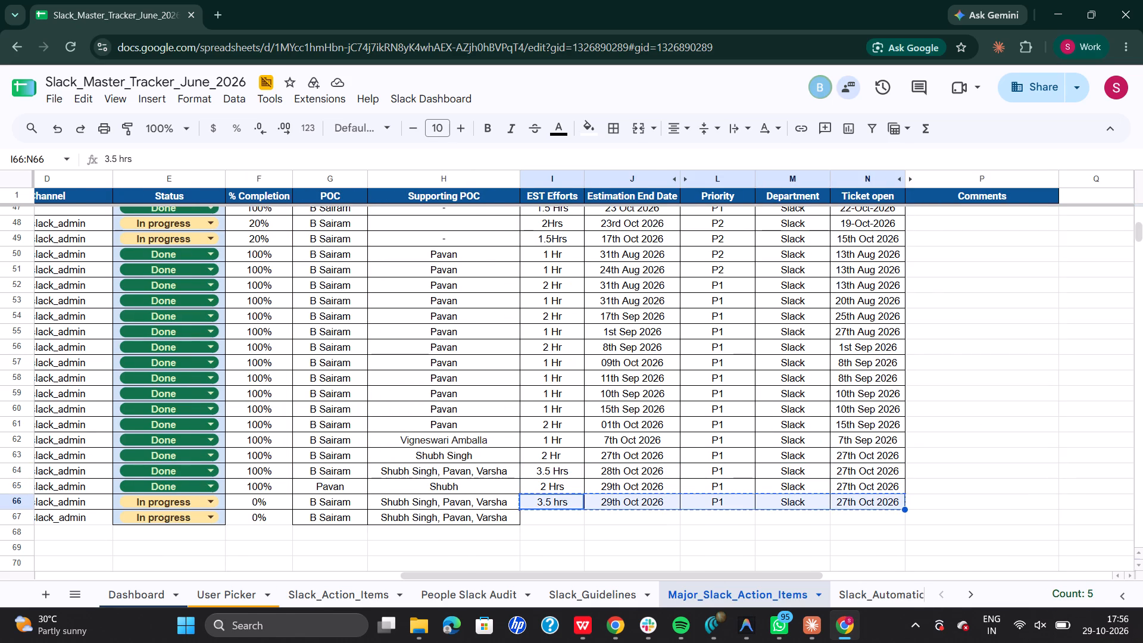
left_click(560, 520)
key("ctrl+v")
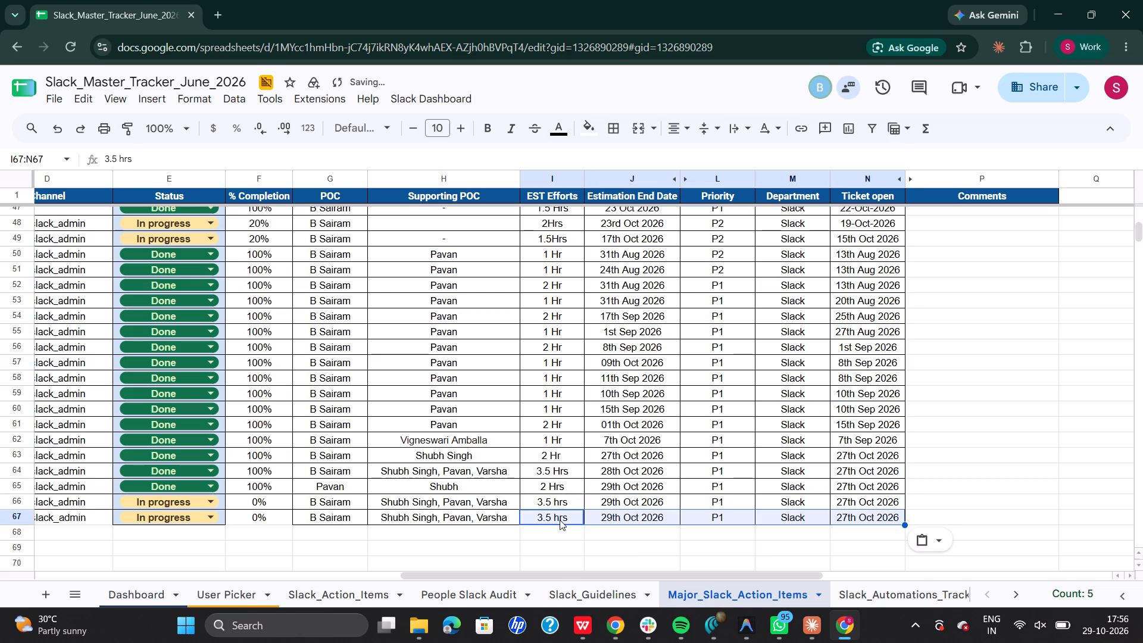
Change the EST Efforts of the pin audit item in row 67 to 4 hrs.
left_click(551, 520)
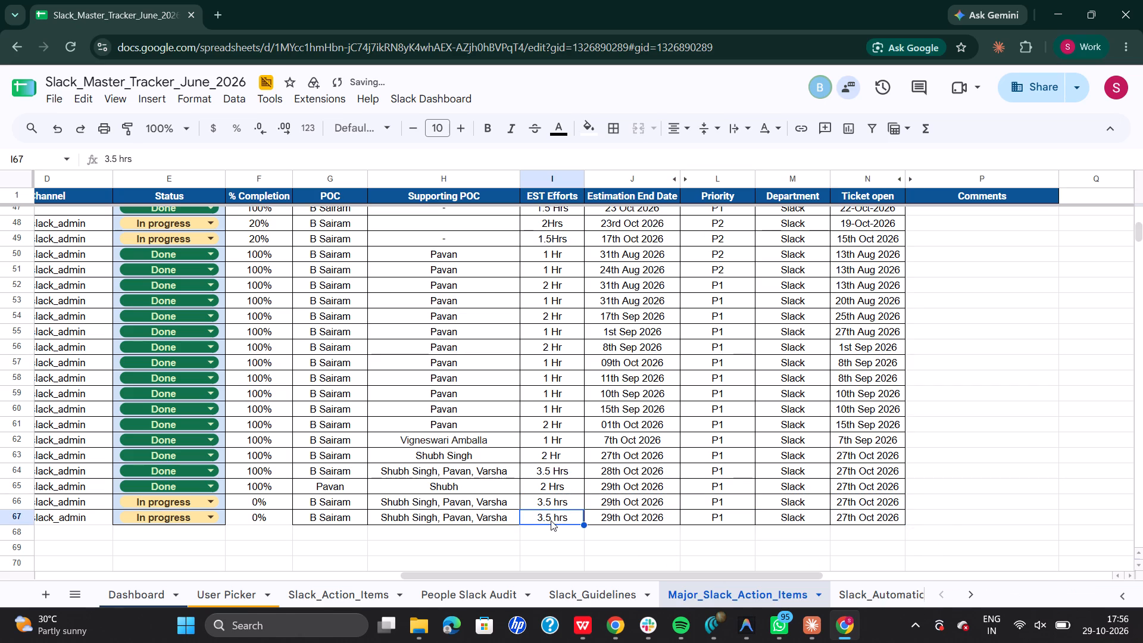
left_click(553, 518)
left_click(553, 518)
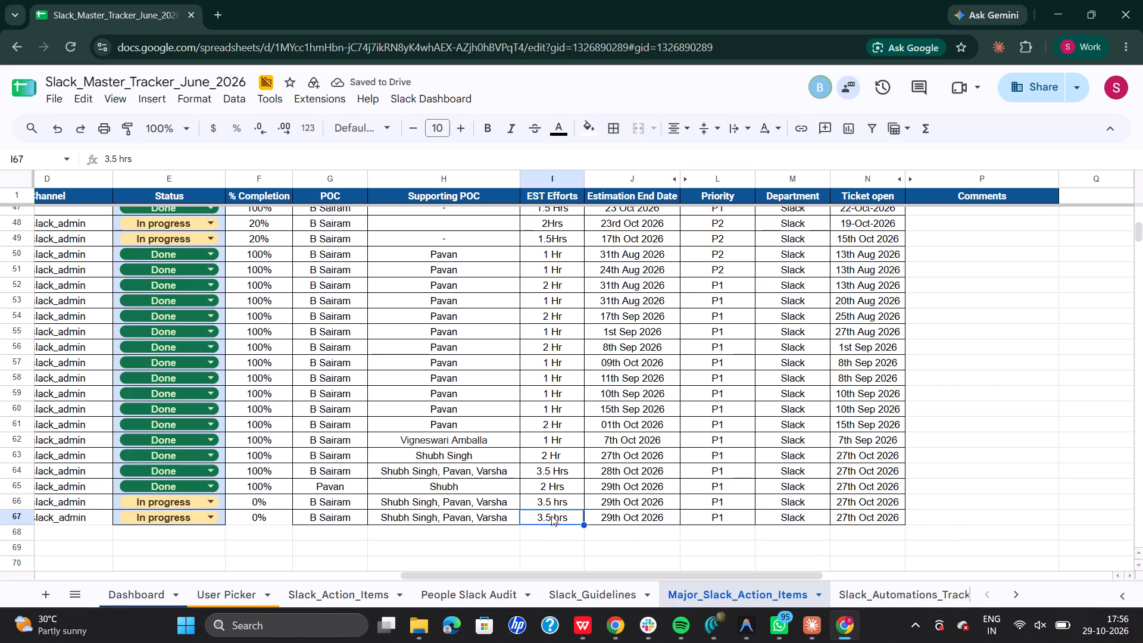
double_click(551, 515)
left_click(551, 515)
key("BackSpace")
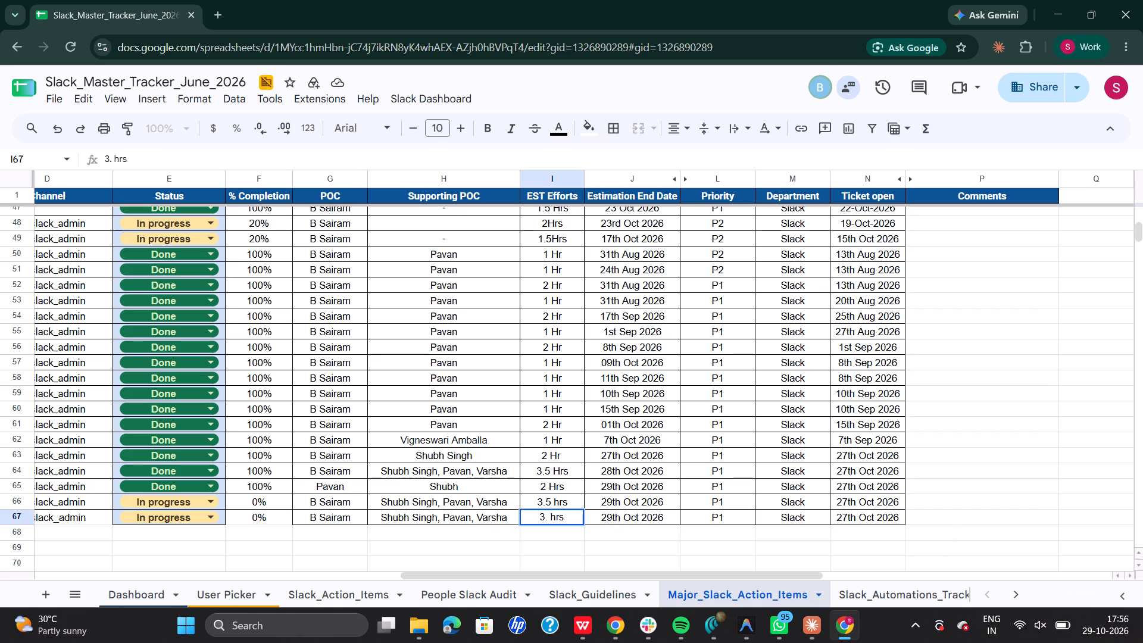
key("BackSpace")
key("BackSpace")
key("4")
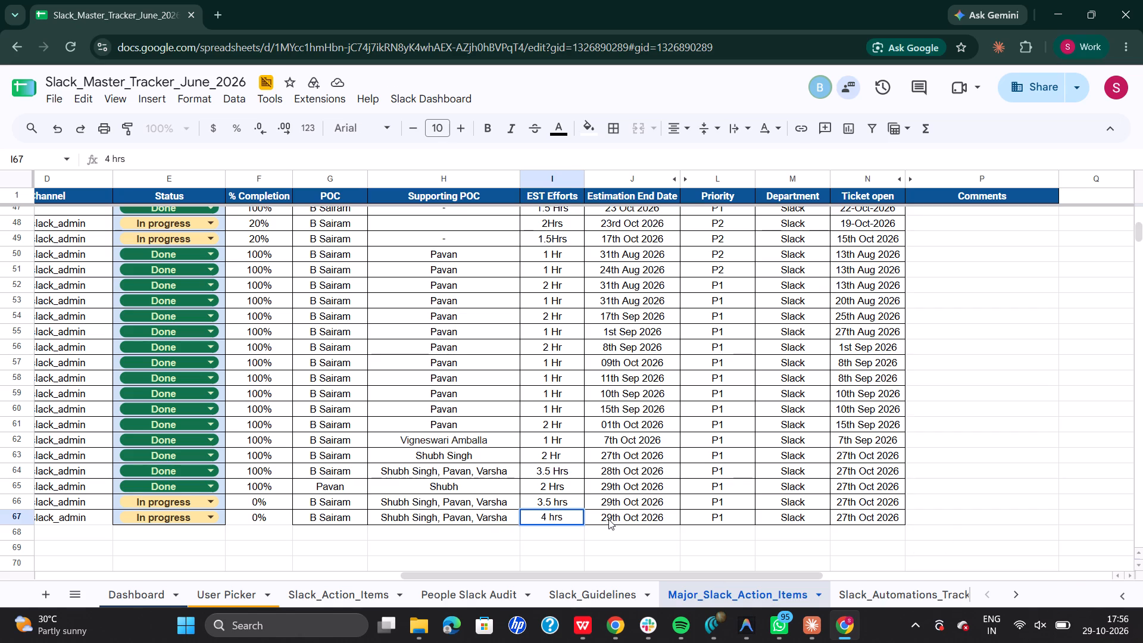
Change the Estimation End Date of the pin audit item in row 67 to 2nd Nov 2026.
double_click(608, 519)
left_click(608, 519)
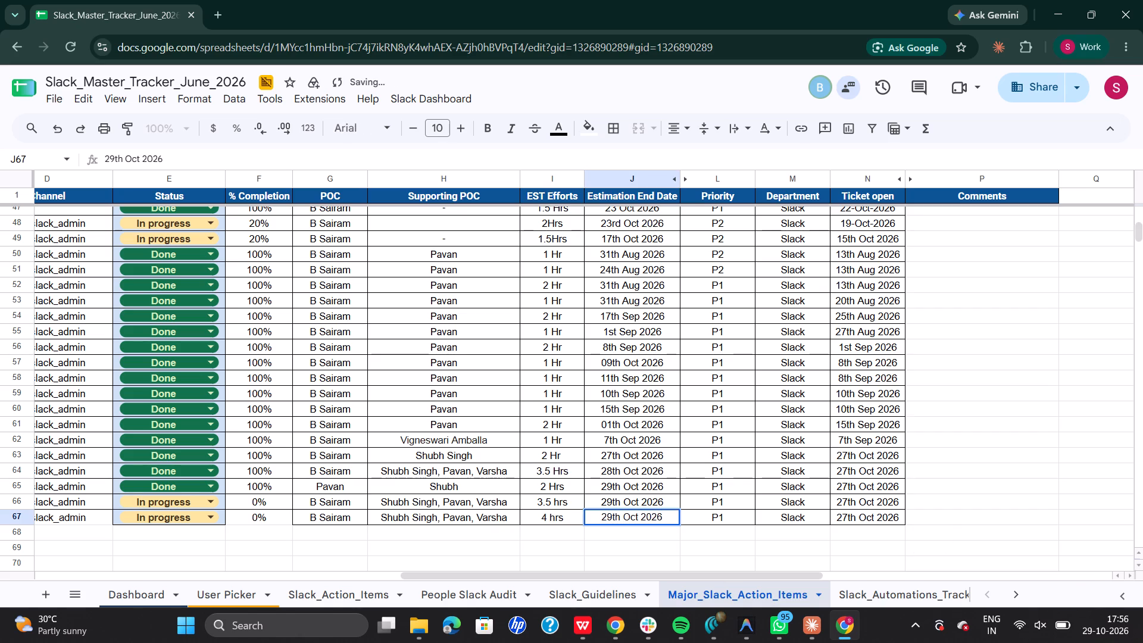
left_click(611, 517)
key("BackSpace")
key("BackSpace")
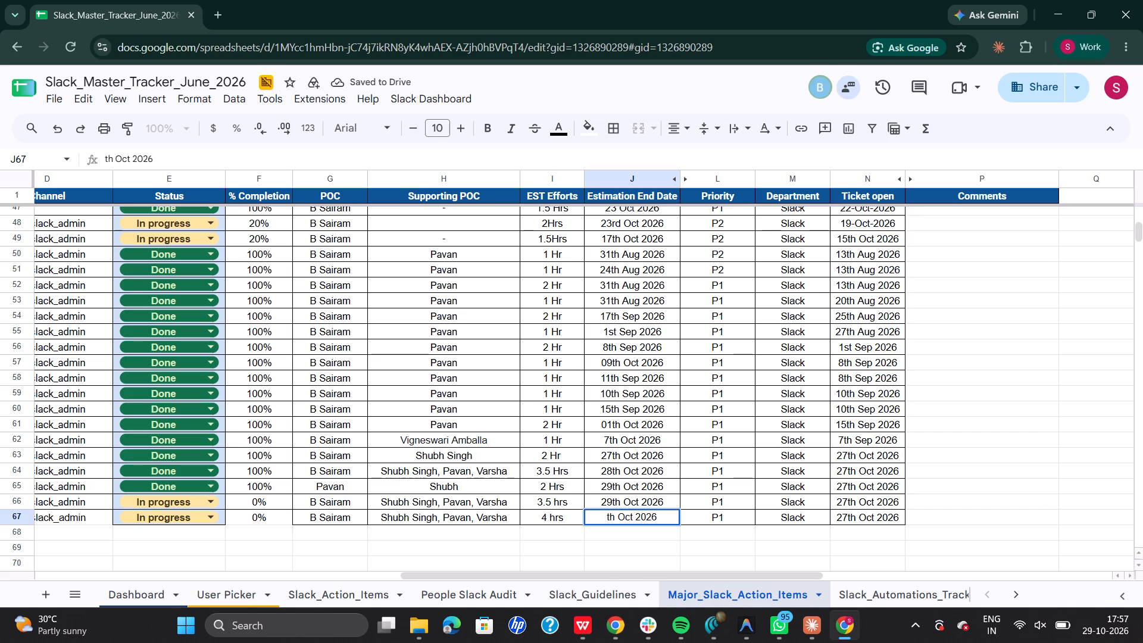
key("Right")
key("BackSpace")
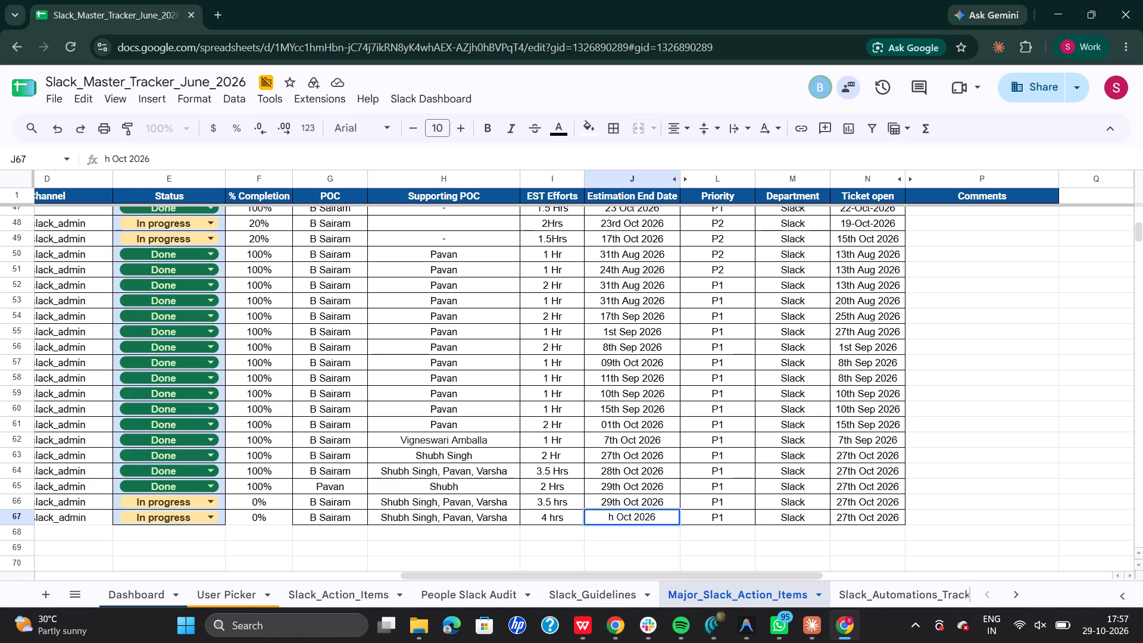
key("Right")
key("BackSpace")
key("2")
type("nd")
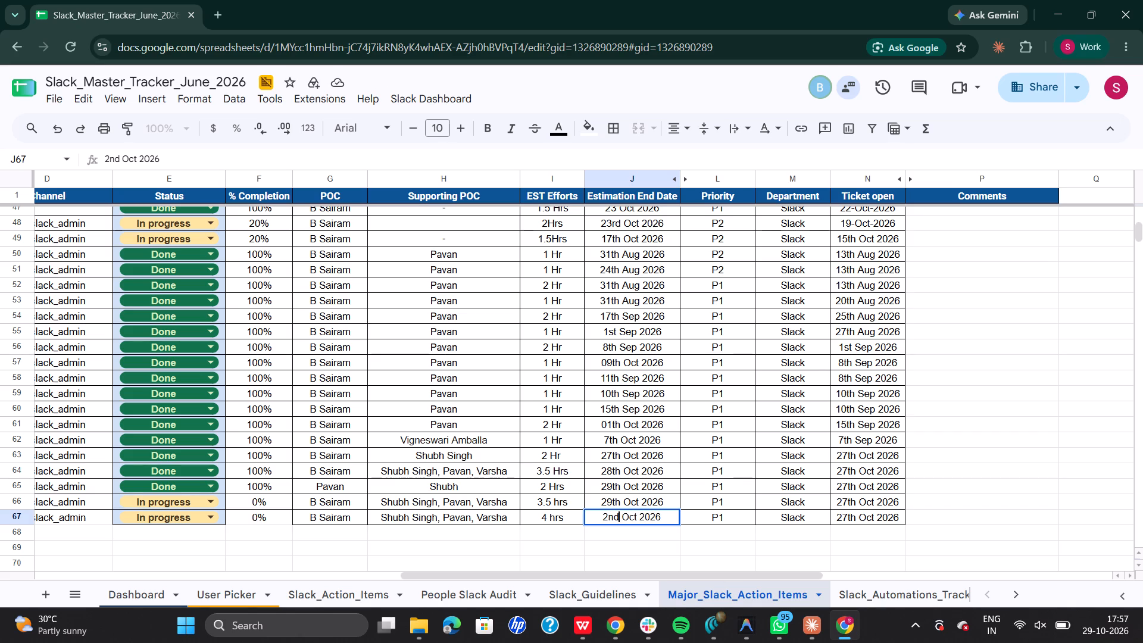
left_click(638, 517)
key("Left")
key("BackSpace")
key("BackSpace")
key("BackSpace")
key("v")
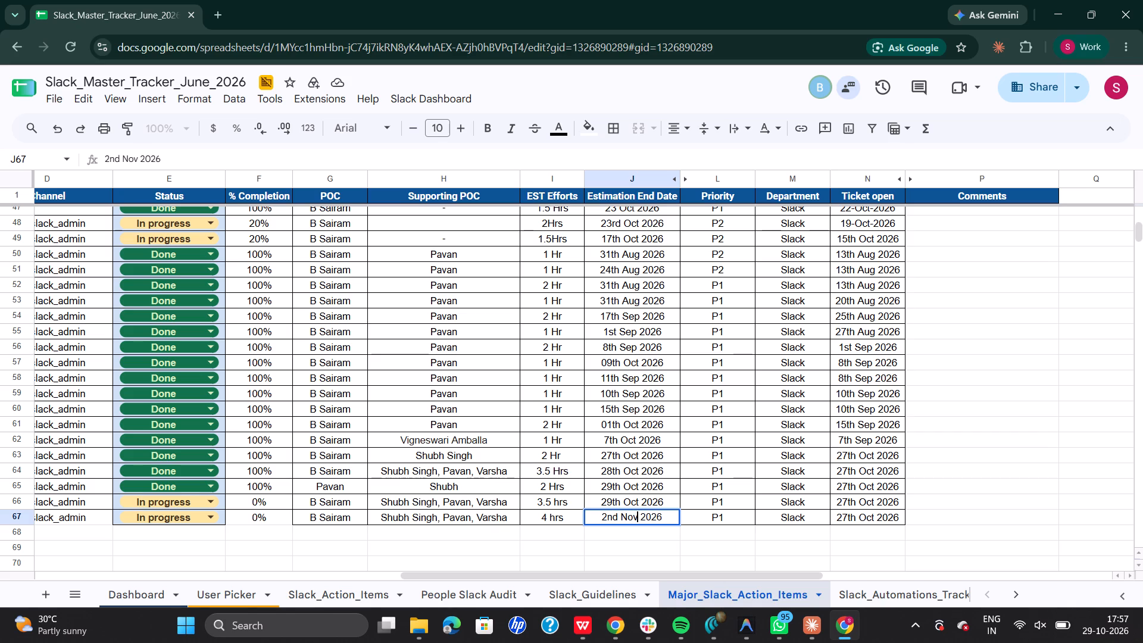
left_click(727, 517)
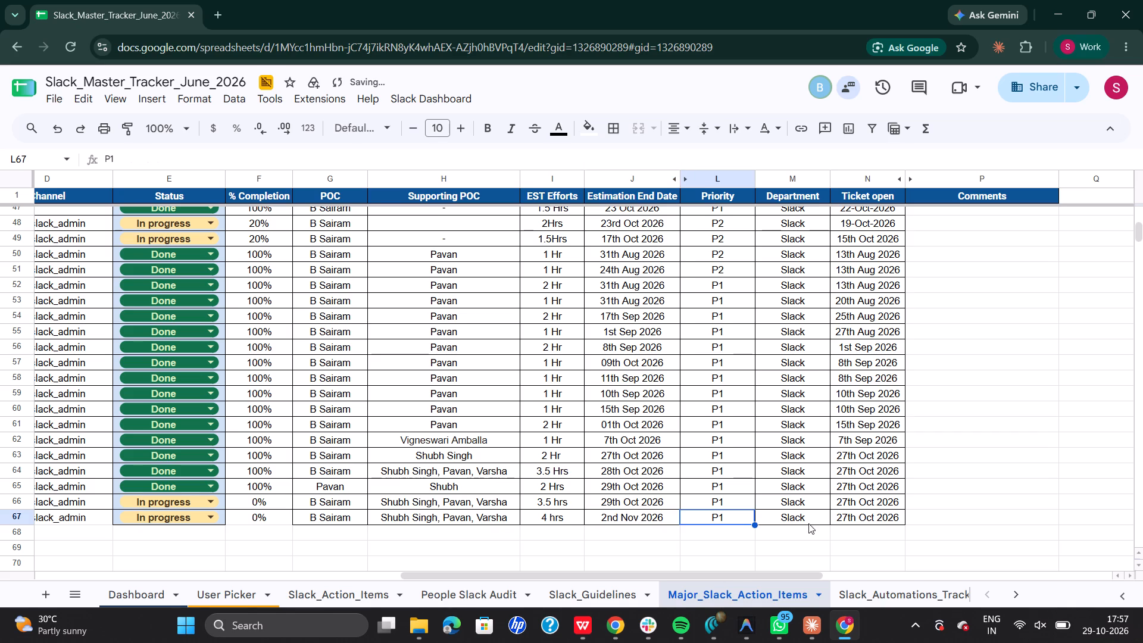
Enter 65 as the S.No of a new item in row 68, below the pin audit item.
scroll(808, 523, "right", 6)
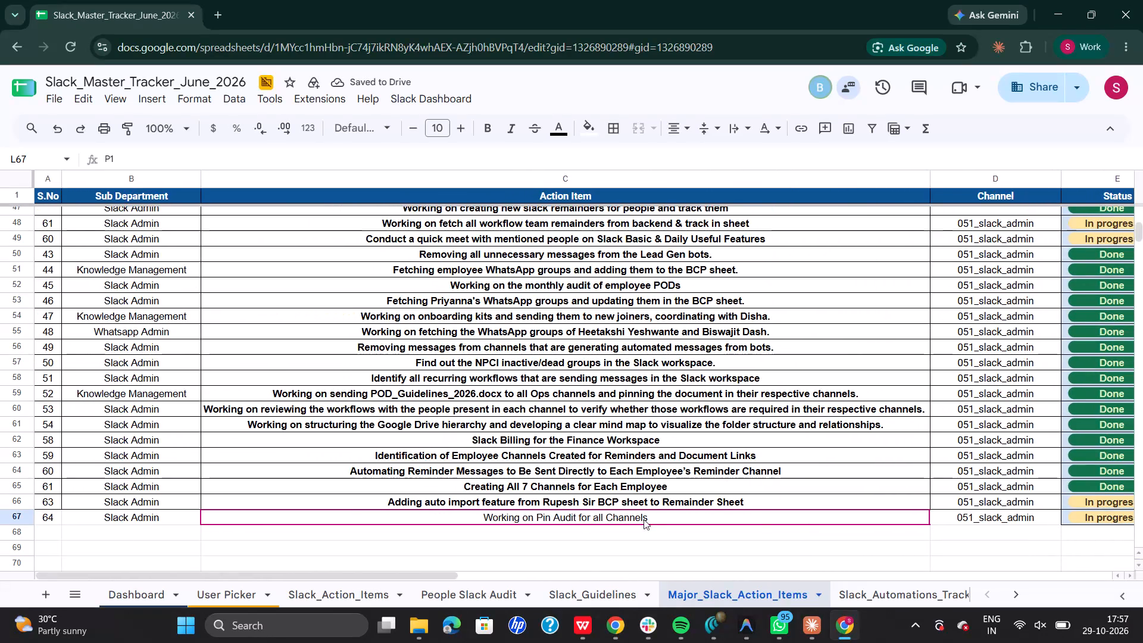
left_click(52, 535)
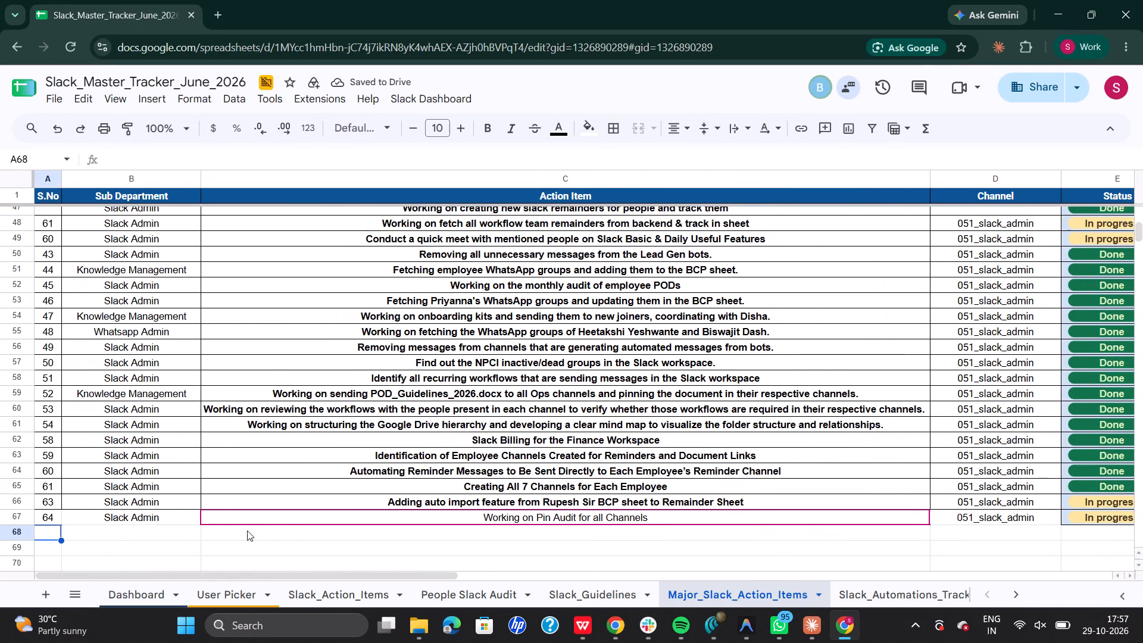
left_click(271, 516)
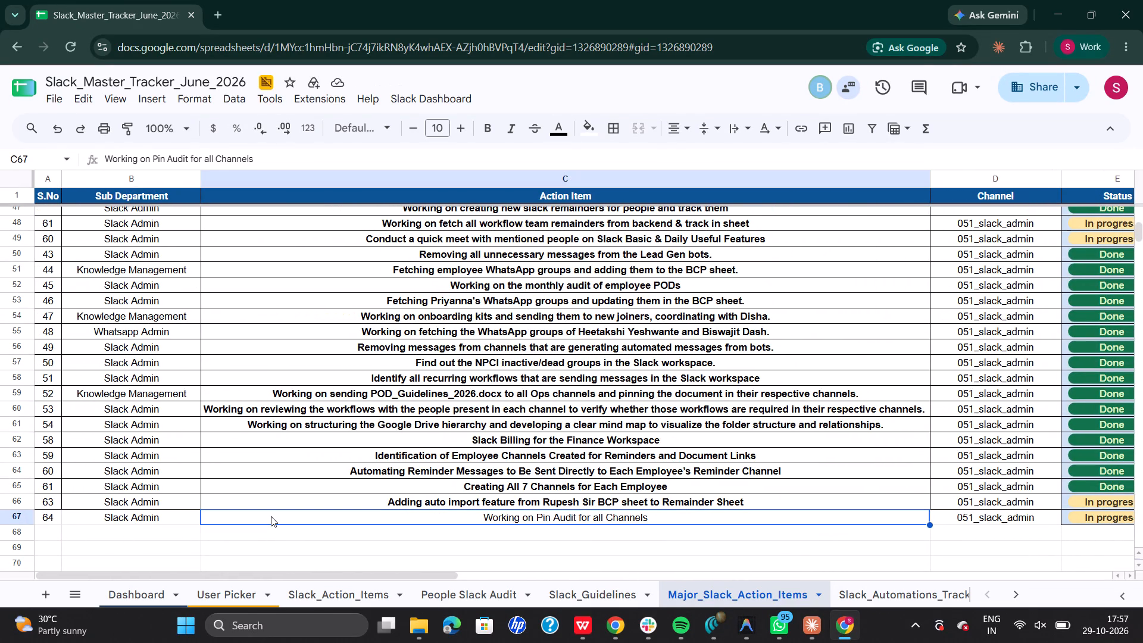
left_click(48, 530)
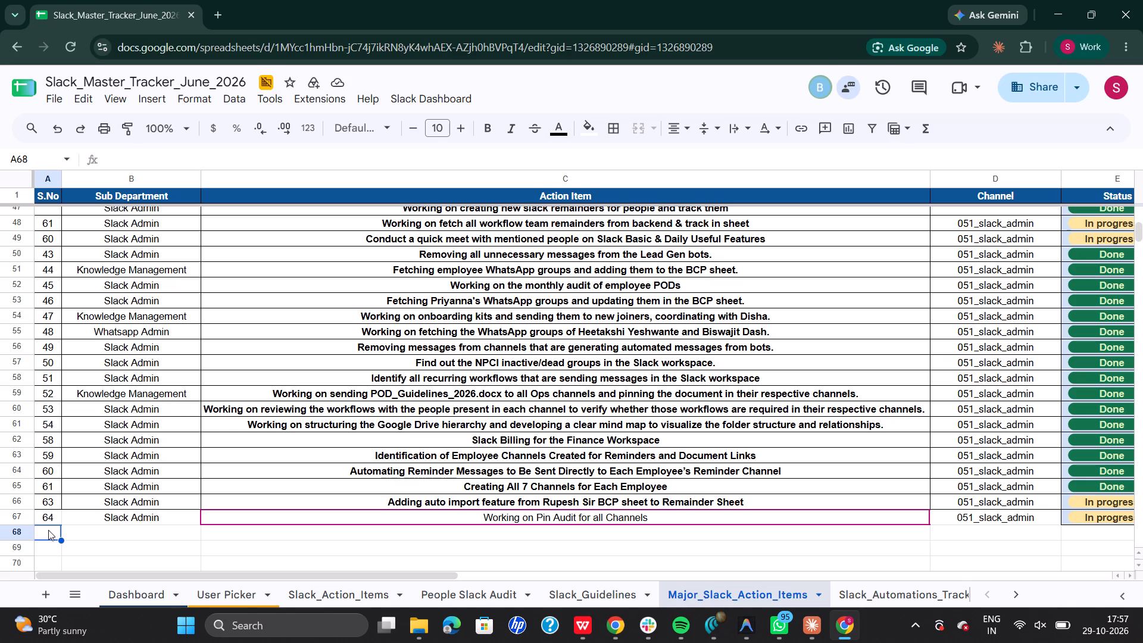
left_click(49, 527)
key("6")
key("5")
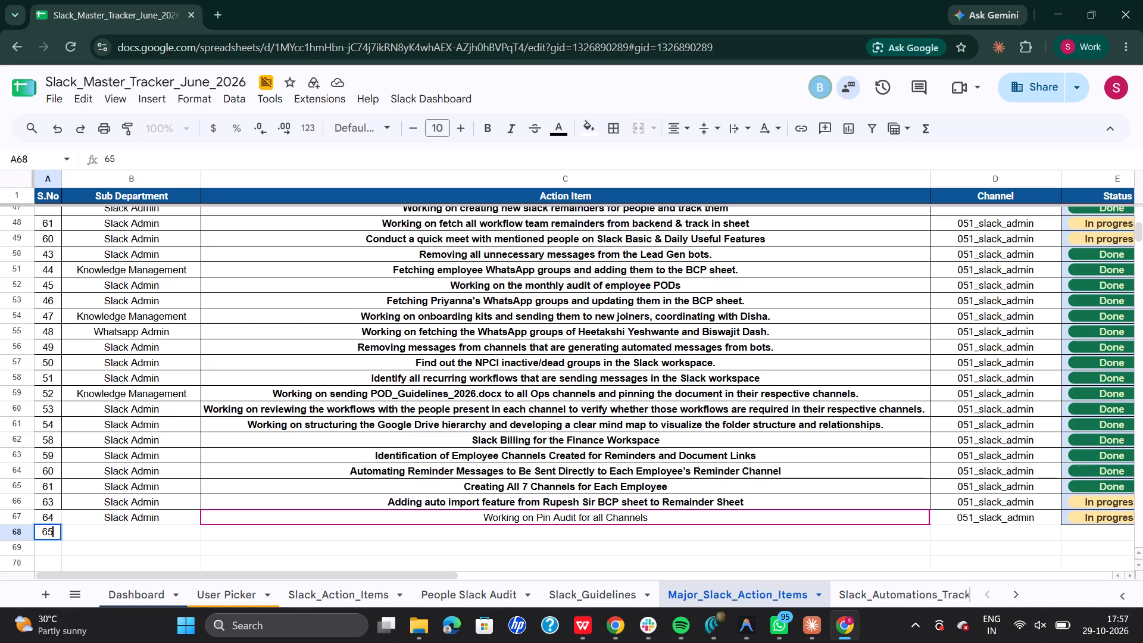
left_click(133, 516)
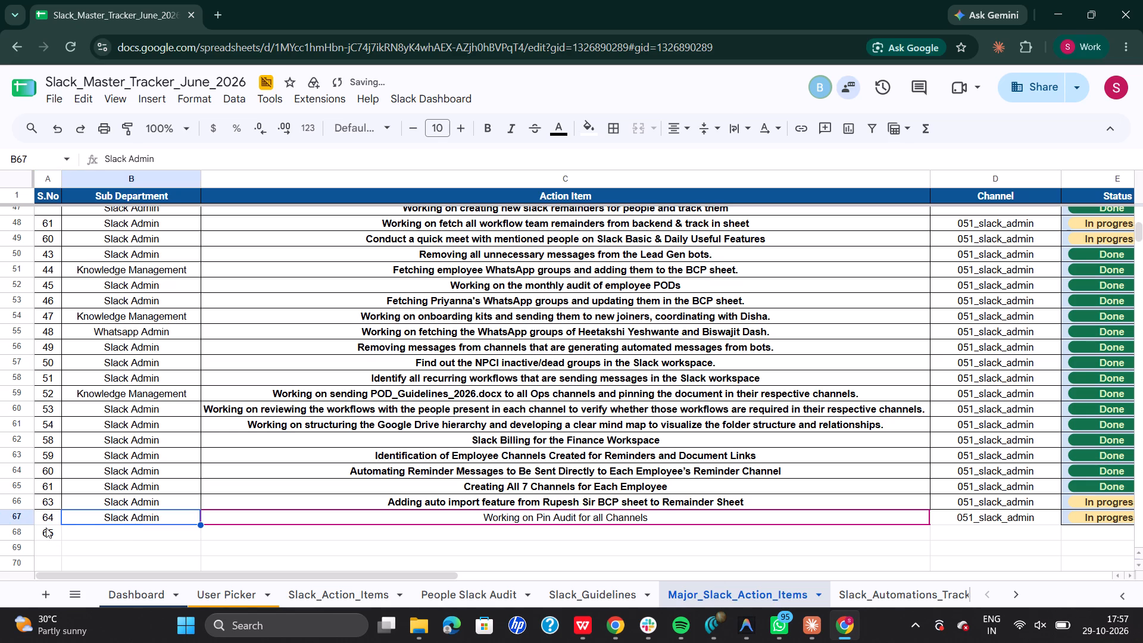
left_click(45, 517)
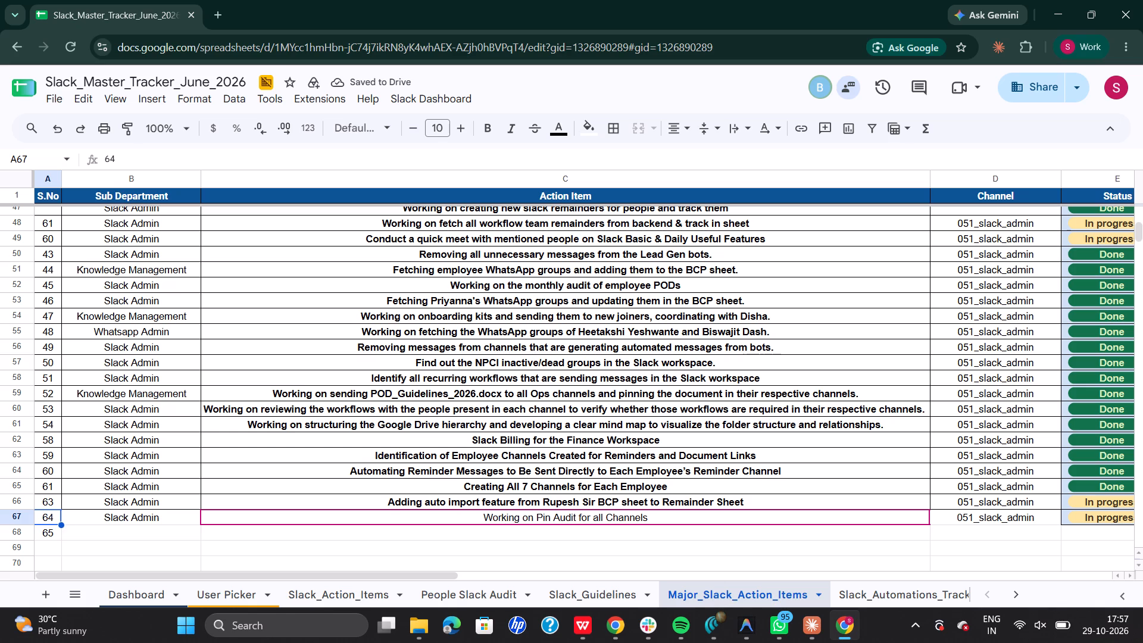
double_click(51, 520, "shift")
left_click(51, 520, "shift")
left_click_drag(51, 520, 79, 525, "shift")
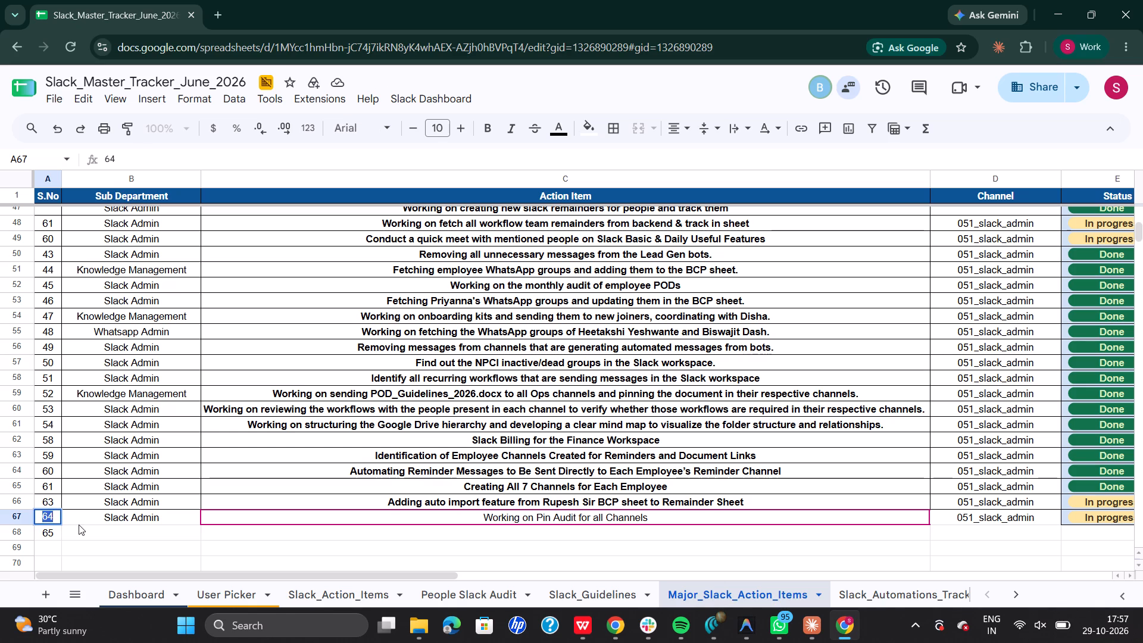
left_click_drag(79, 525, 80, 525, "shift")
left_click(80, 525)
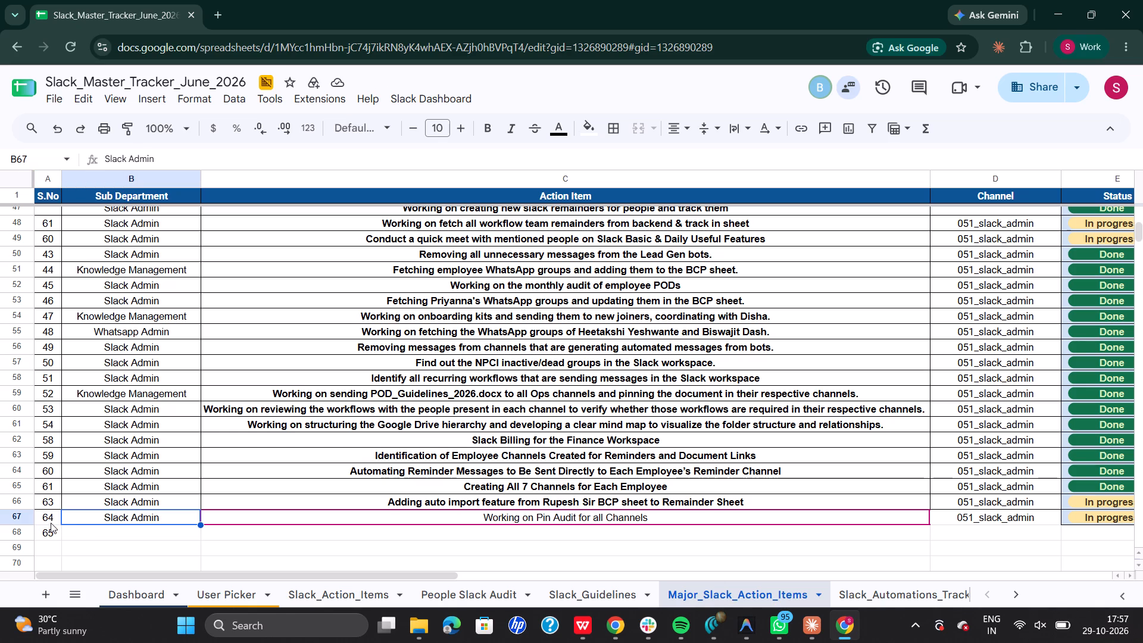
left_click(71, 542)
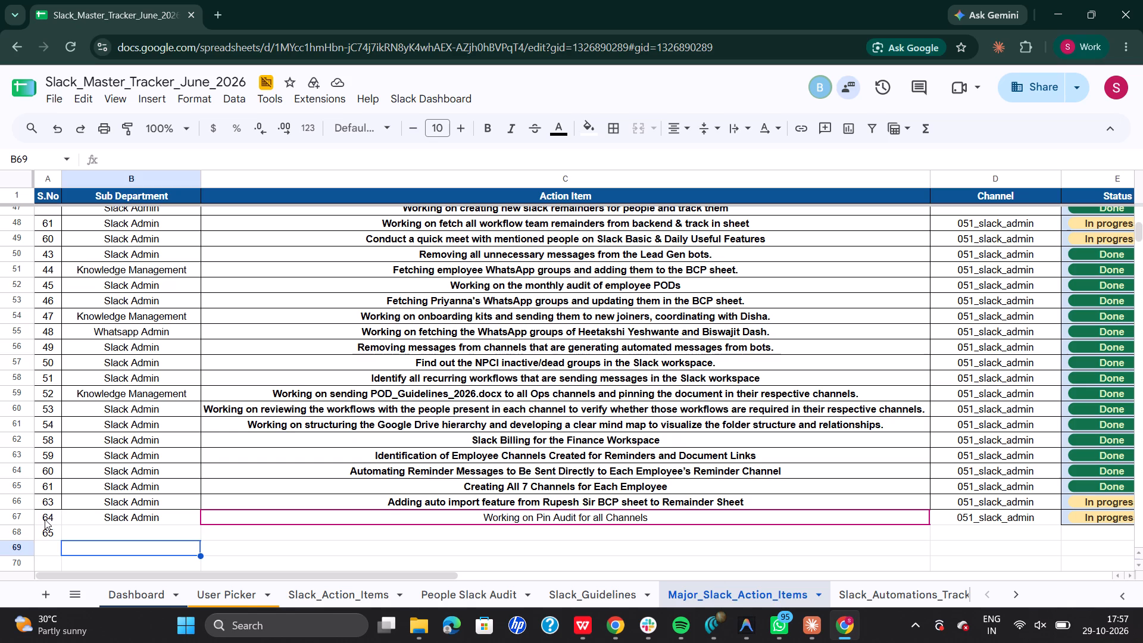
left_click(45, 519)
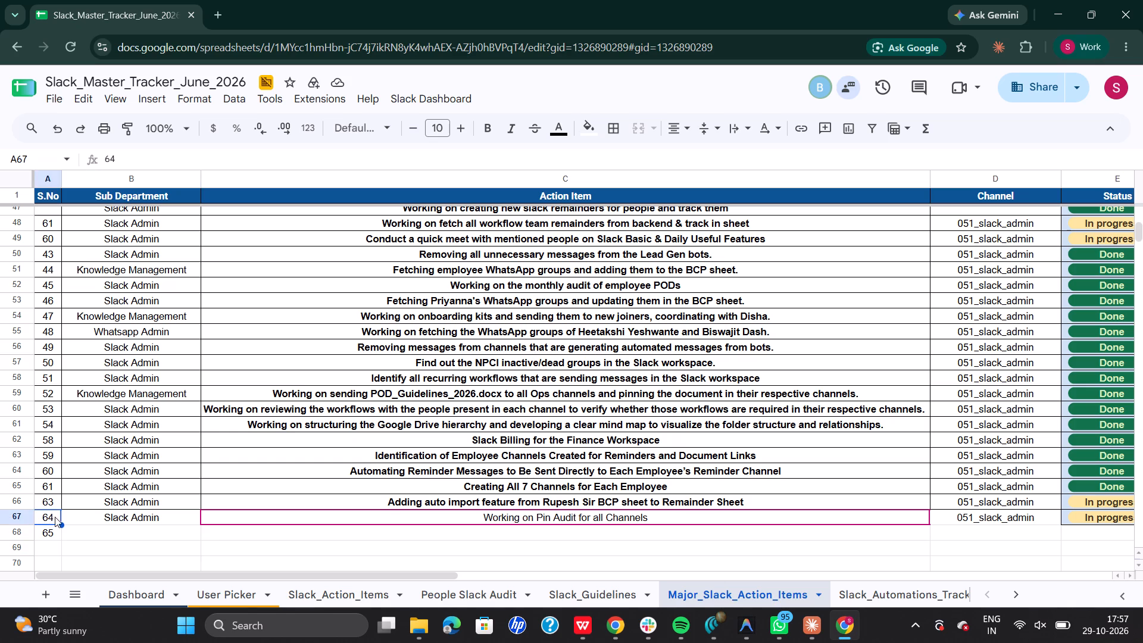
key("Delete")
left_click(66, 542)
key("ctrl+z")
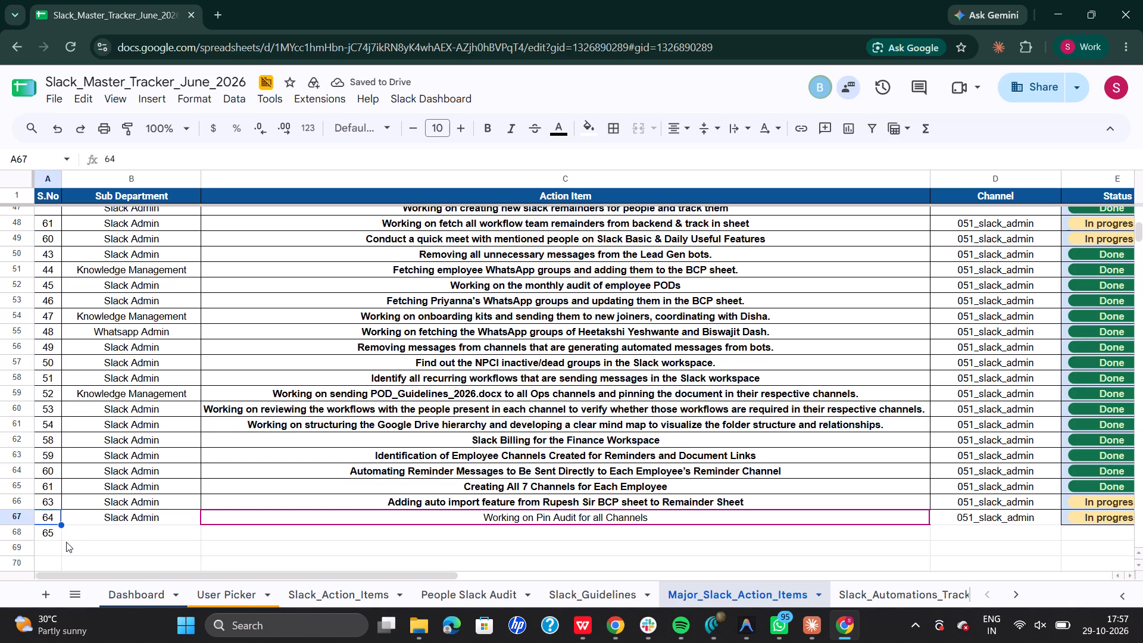
Copy the whole pin audit entry in row 67, from S.No through Ticket open, into row 68.
key("ctrl+shift+Right")
key("ctrl+shift+Right")
key("ctrl+shift+Right")
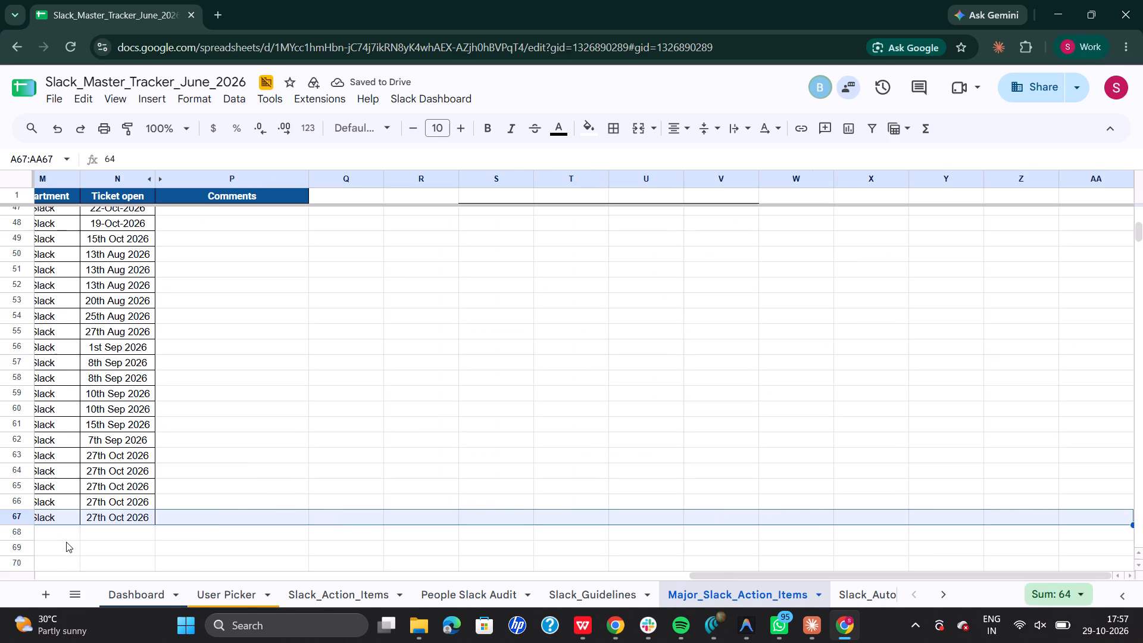
key("ctrl+shift+Left")
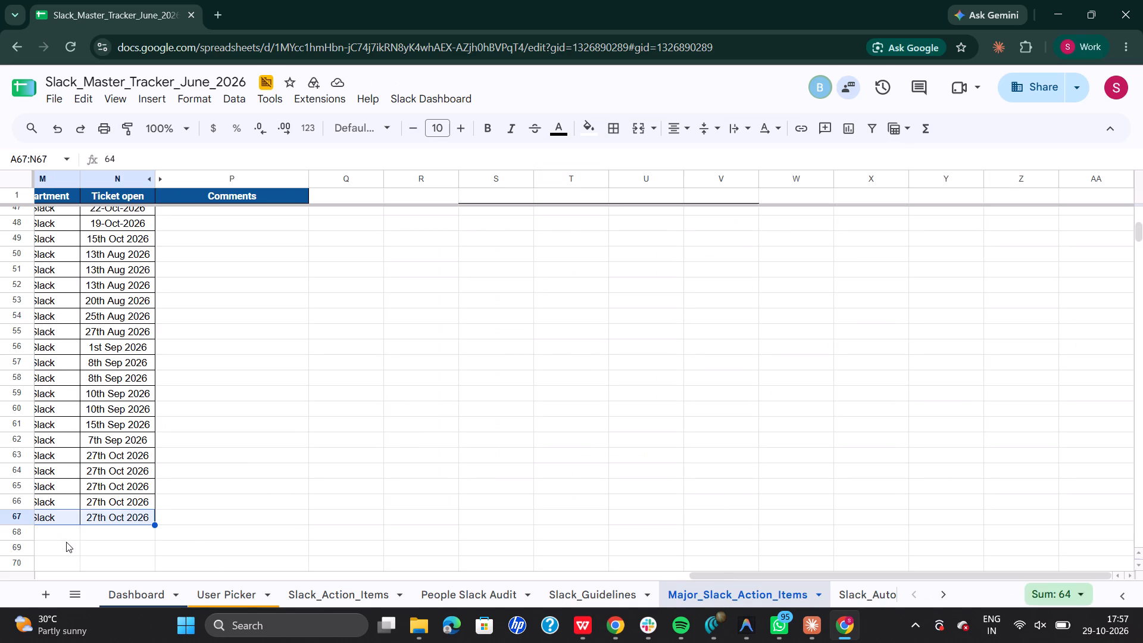
key("ctrl+c")
scroll(95, 507, "right", 18)
scroll(95, 507, "down", 3)
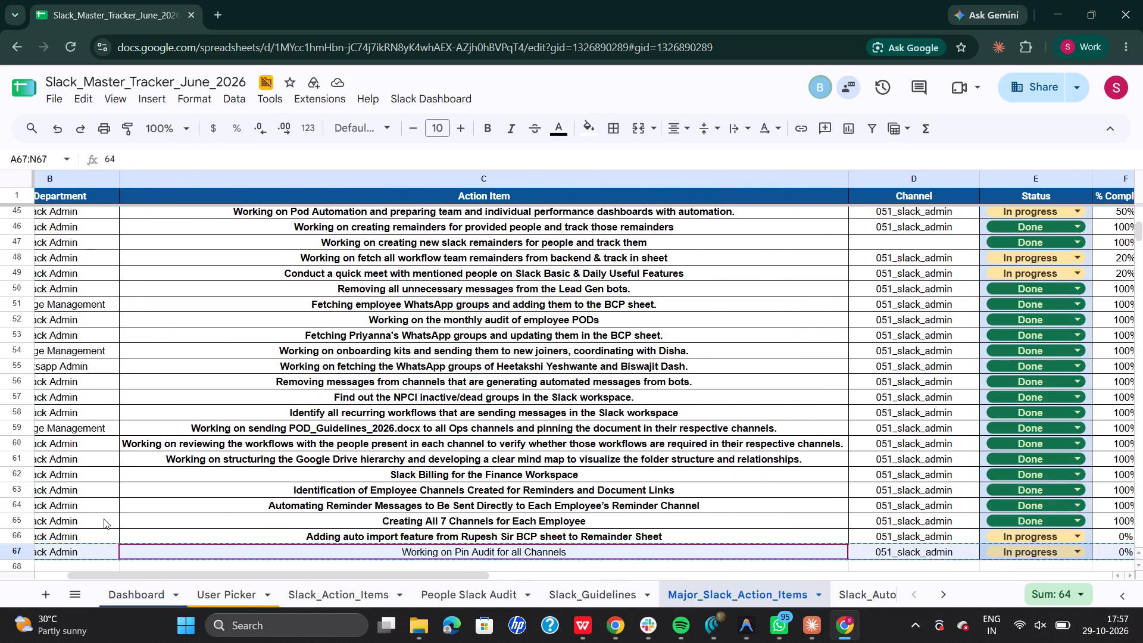
scroll(104, 519, "down", 1)
left_click(49, 499)
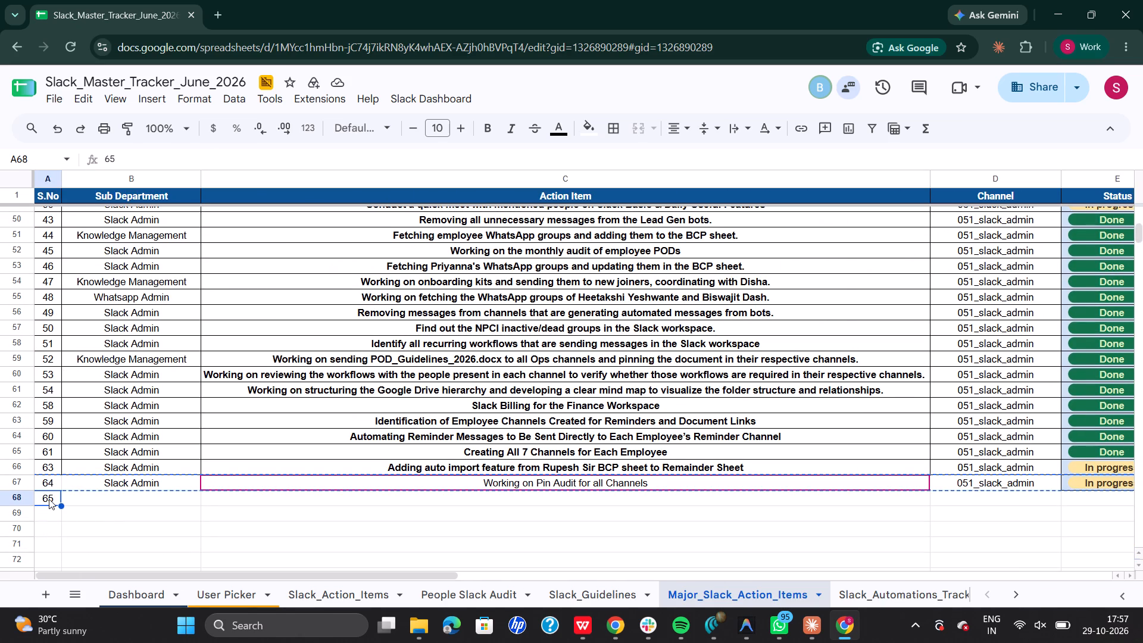
key("ctrl+v")
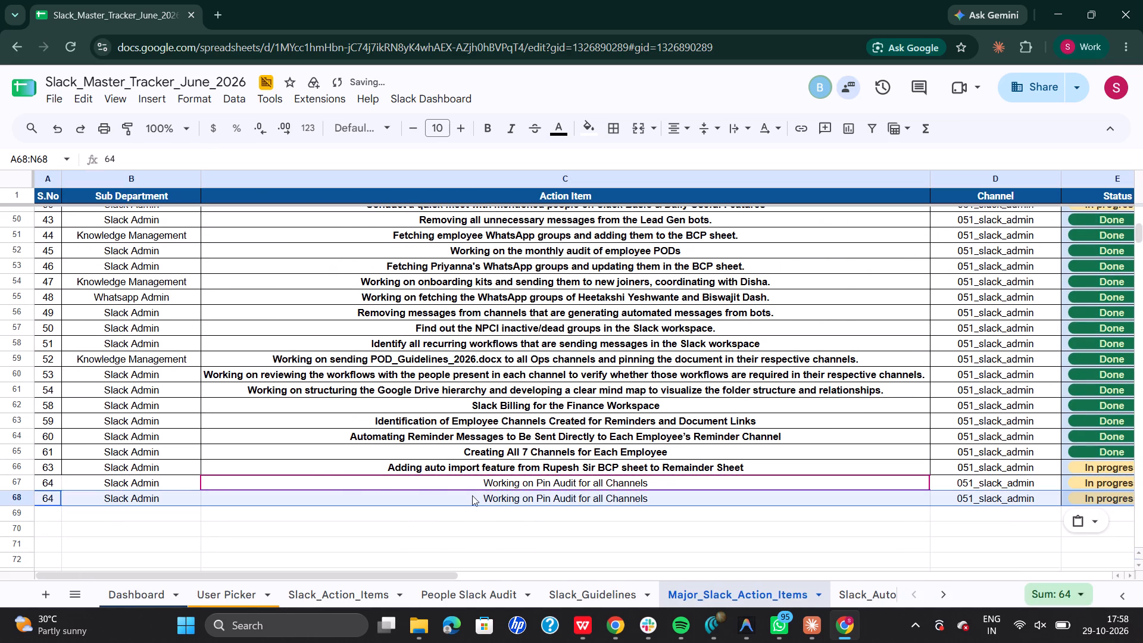
Replace the Action Item text in row 68 with "Exploring Slack 3rd Party Apps Like Anniversary Bots, Polls Bots etc.".
double_click(484, 502)
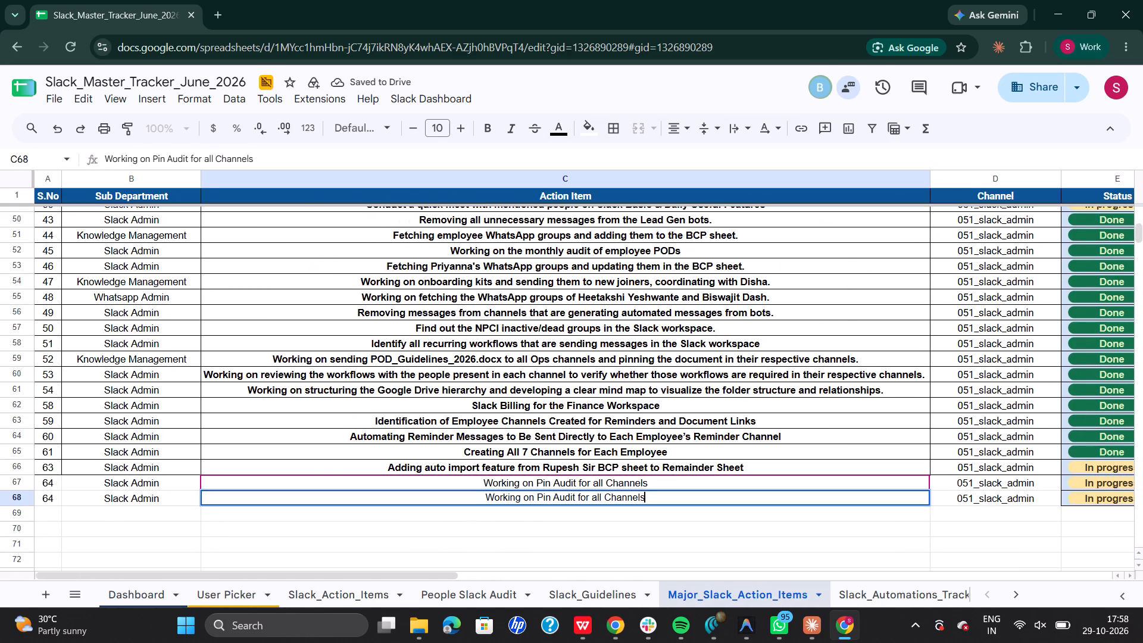
key("BackSpace")
key("BackSpace")
key("BackSpace")
key("BackSpace")
key("BackSpace")
key("BackSpace")
key("BackSpace")
key("BackSpace")
key("BackSpace")
key("BackSpace")
key("BackSpace")
key("BackSpace")
key("BackSpace")
key("BackSpace")
key("BackSpace")
key("BackSpace")
key("BackSpace")
key("BackSpace")
key("BackSpace")
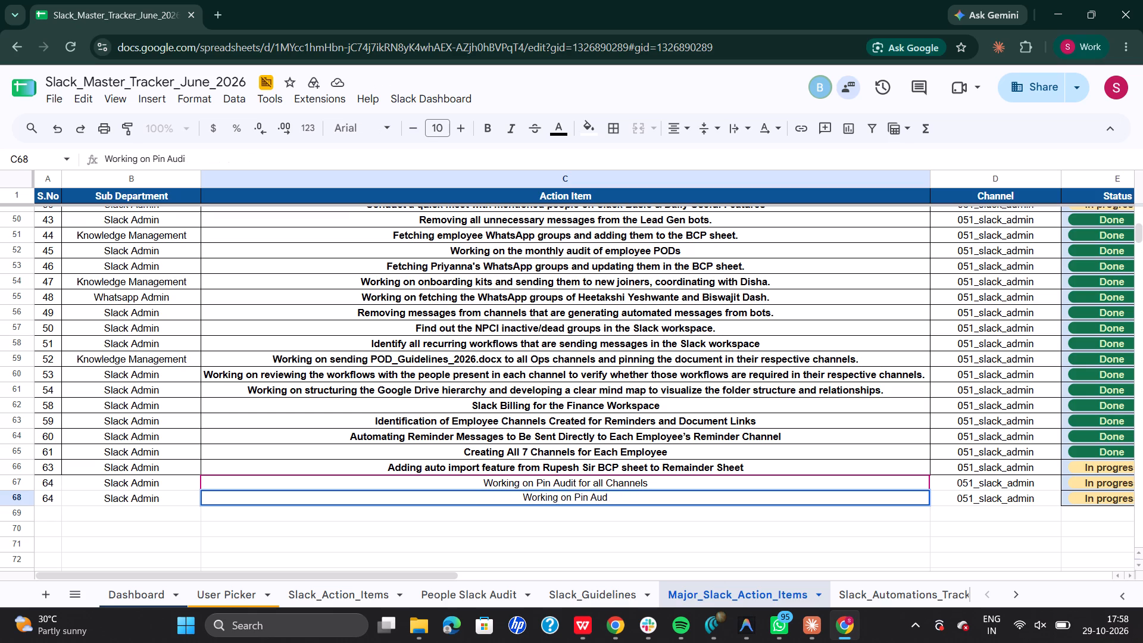
key("BackSpace")
key("BackSpace")
key("BackSpace")
key("BackSpace")
key("BackSpace")
key("BackSpace")
key("BackSpace")
key("BackSpace")
key("BackSpace")
key("BackSpace")
key("BackSpace")
key("BackSpace")
key("BackSpace")
key("BackSpace")
key("BackSpace")
key("BackSpace")
key("BackSpace")
key("BackSpace")
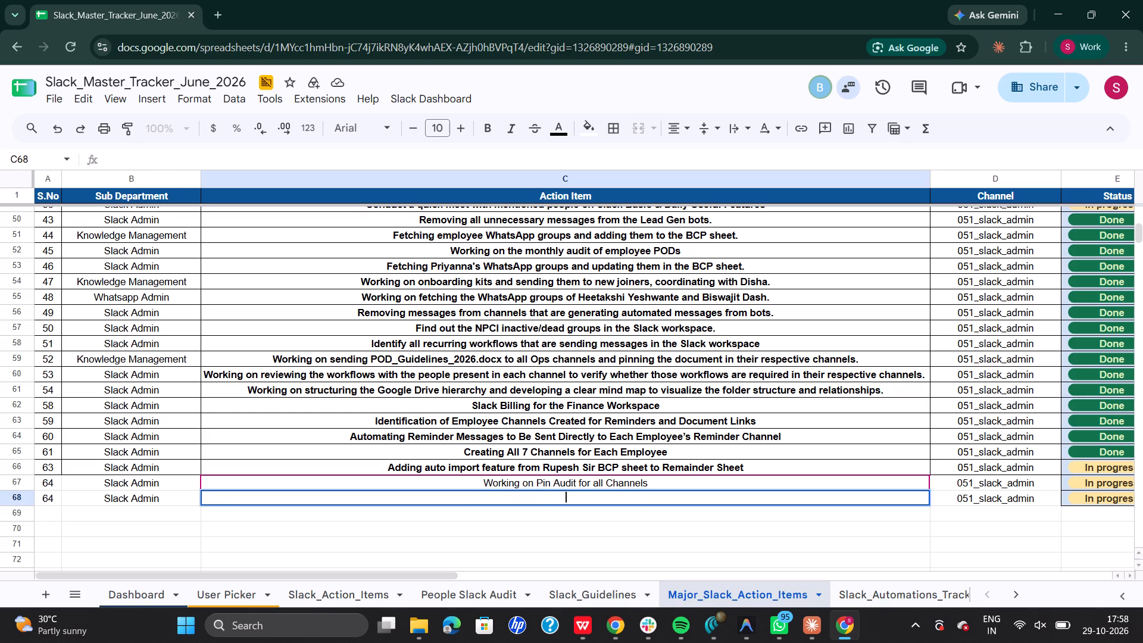
type("xploring")
key("space")
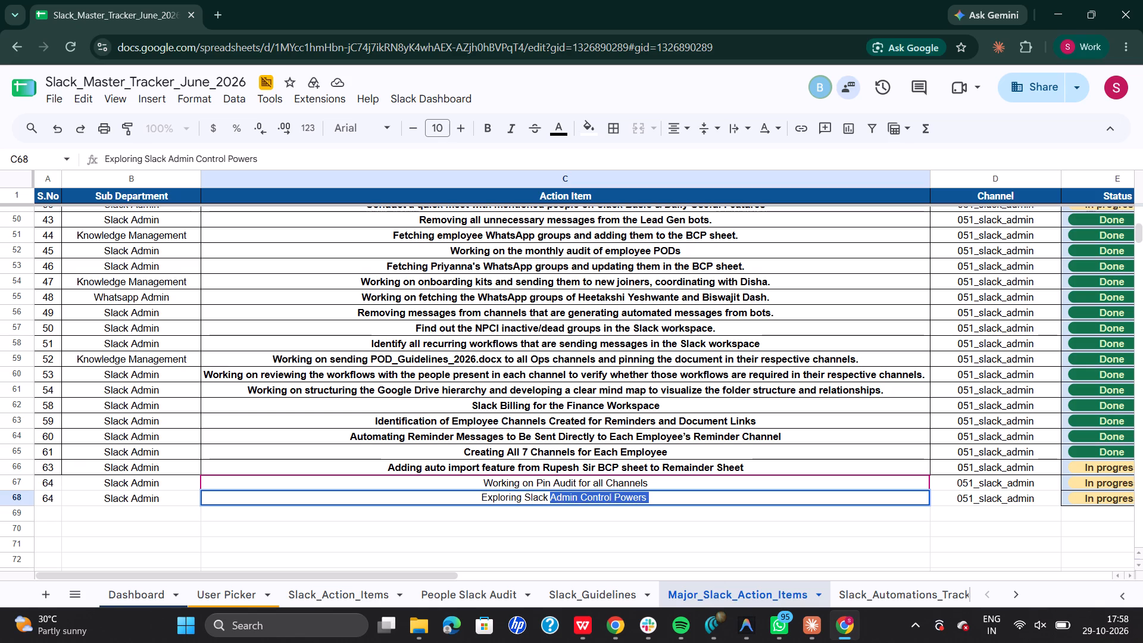
key("3")
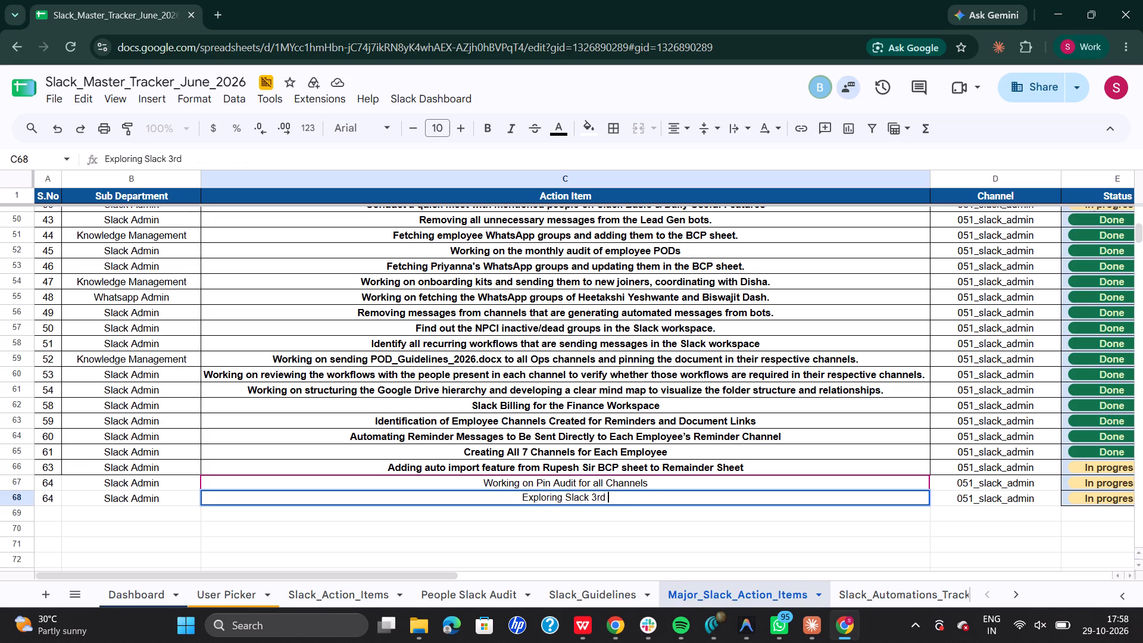
type("y")
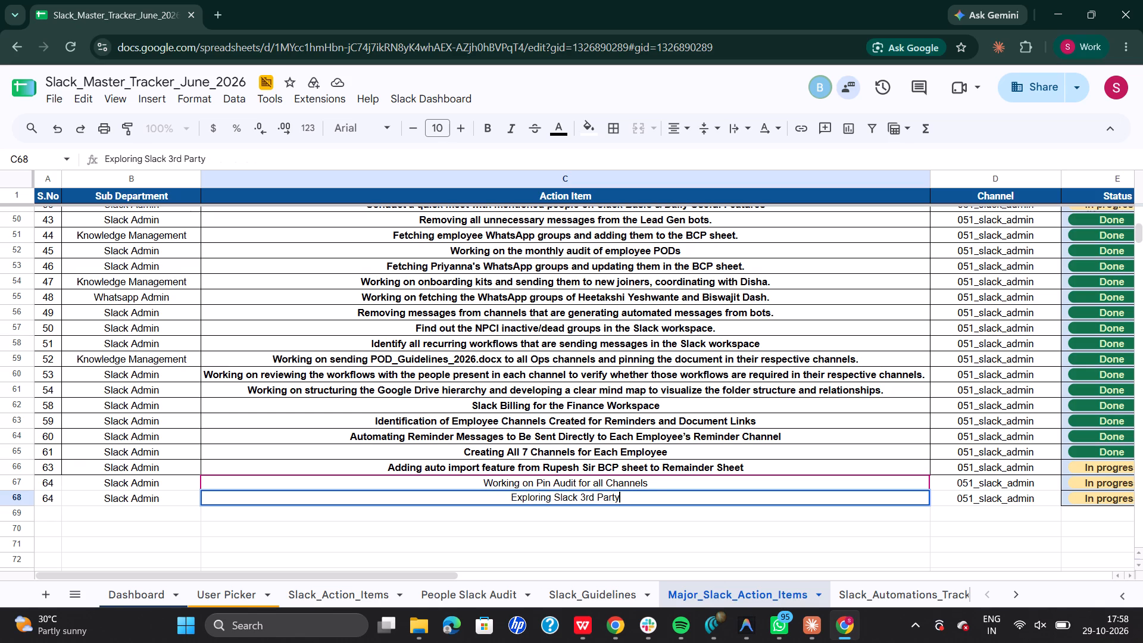
key("space")
key("a")
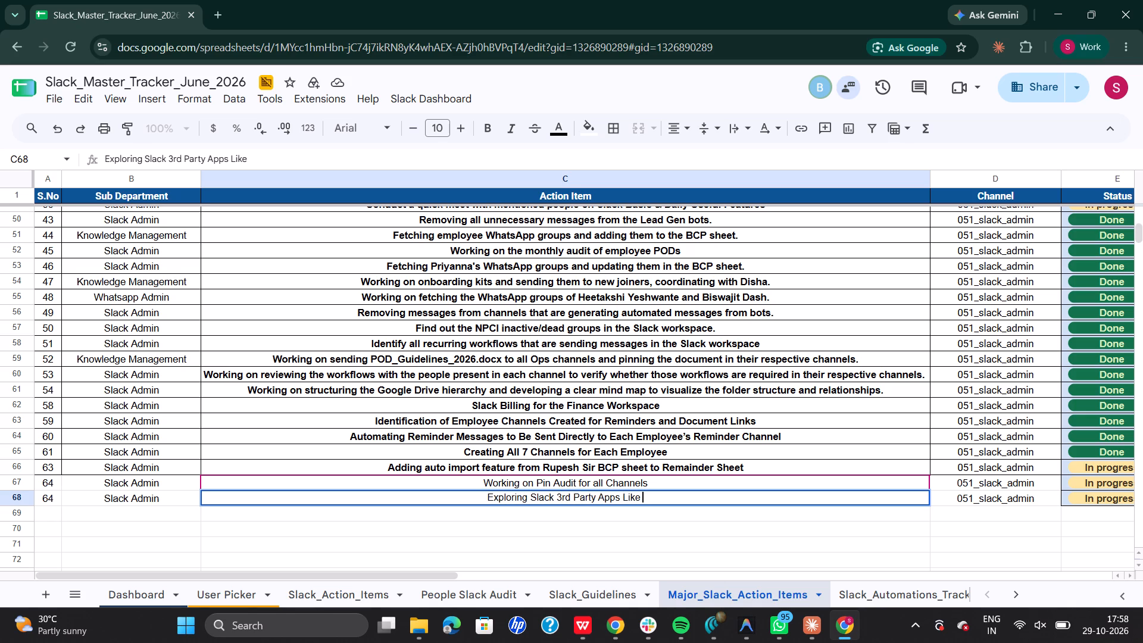
type("nniversa")
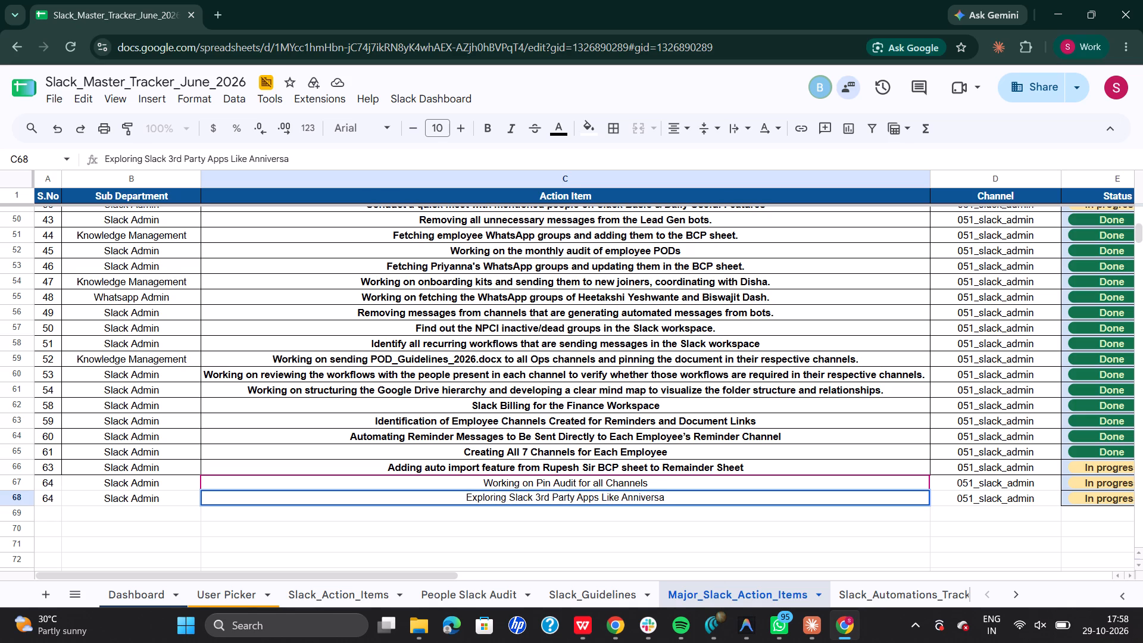
type("ry")
key("space")
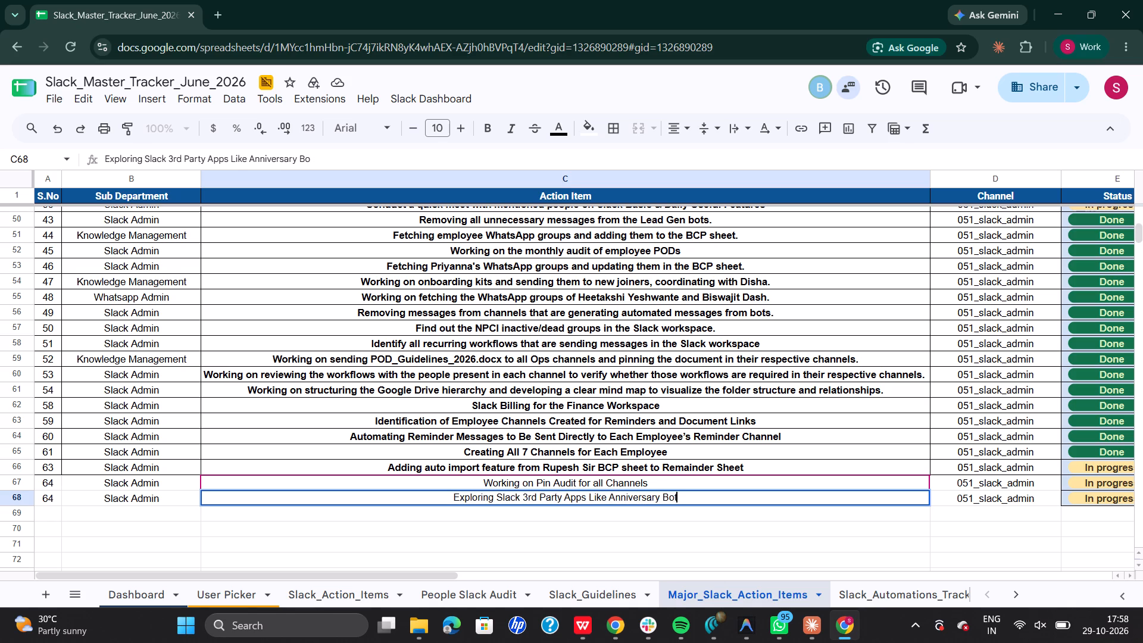
key("BackSpace")
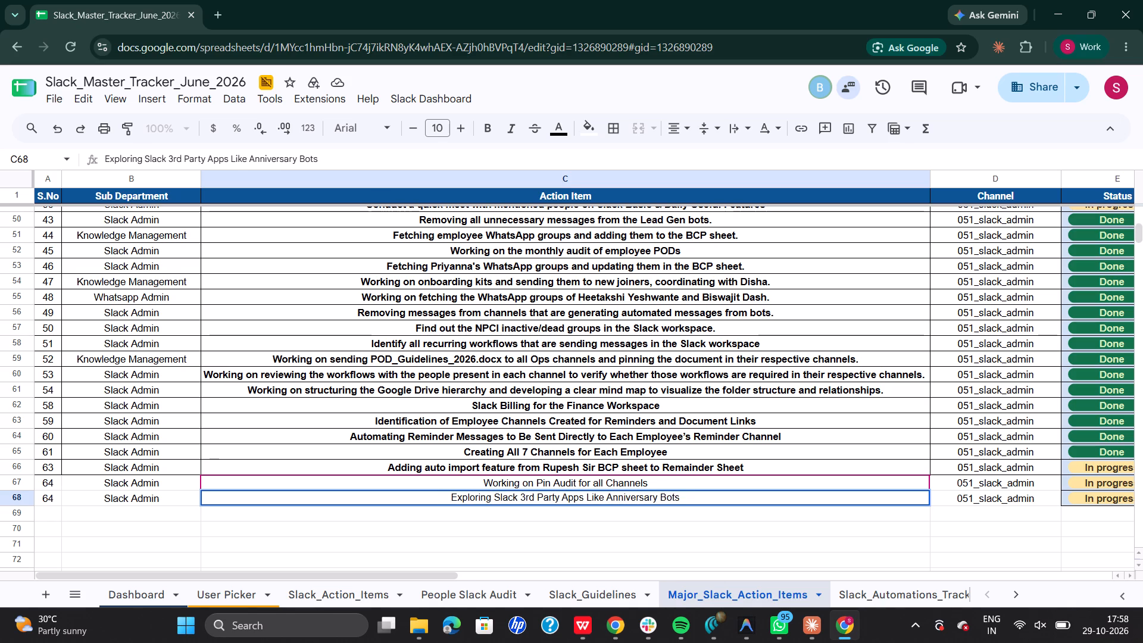
type(", p")
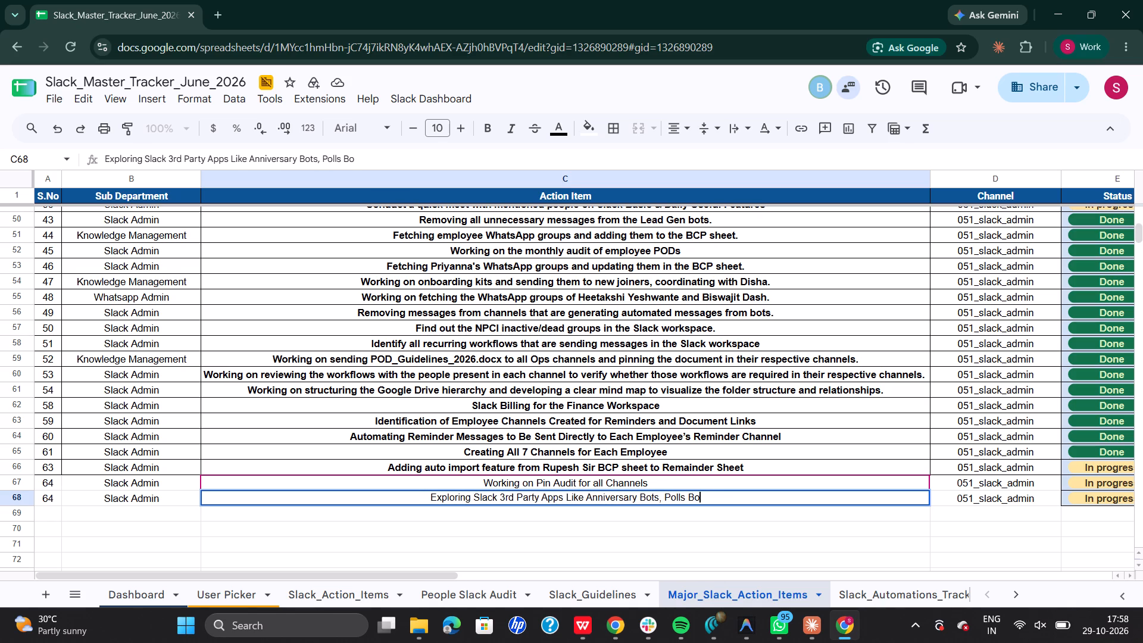
key("space")
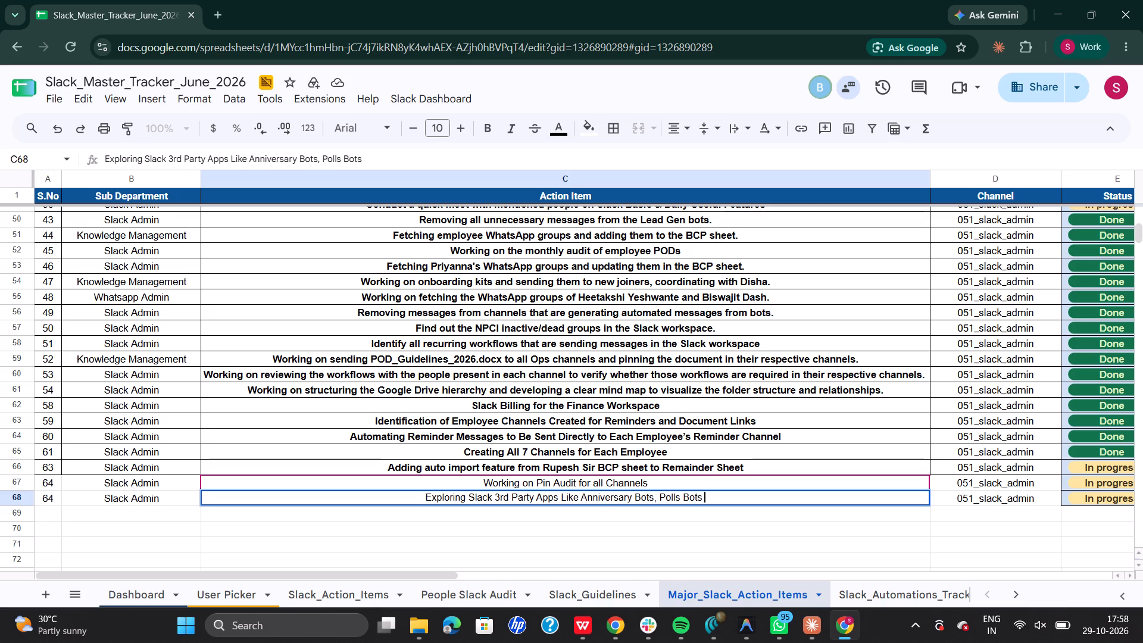
type("etc")
key("period")
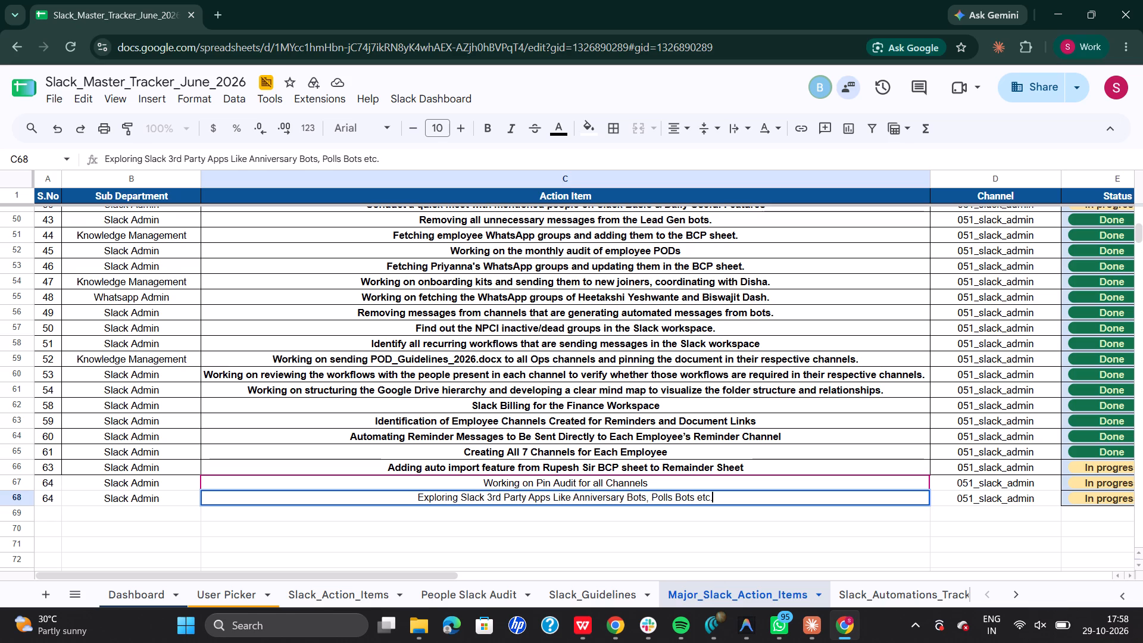
scroll(942, 465, "left", 5)
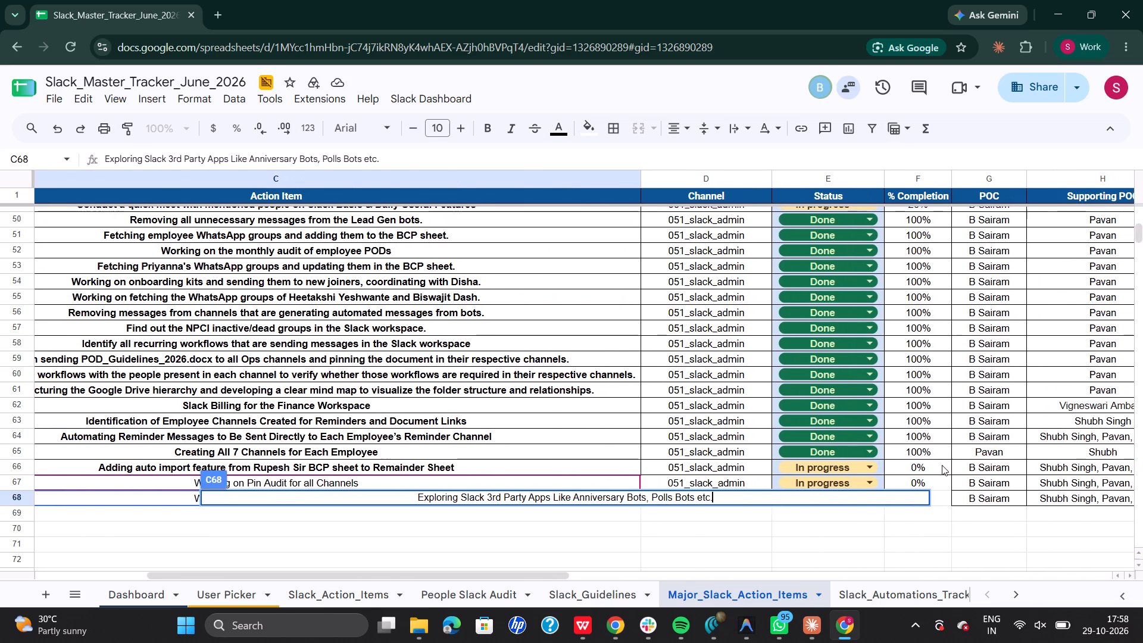
scroll(942, 465, "right", 1)
key("Return")
scroll(894, 510, "left", 1)
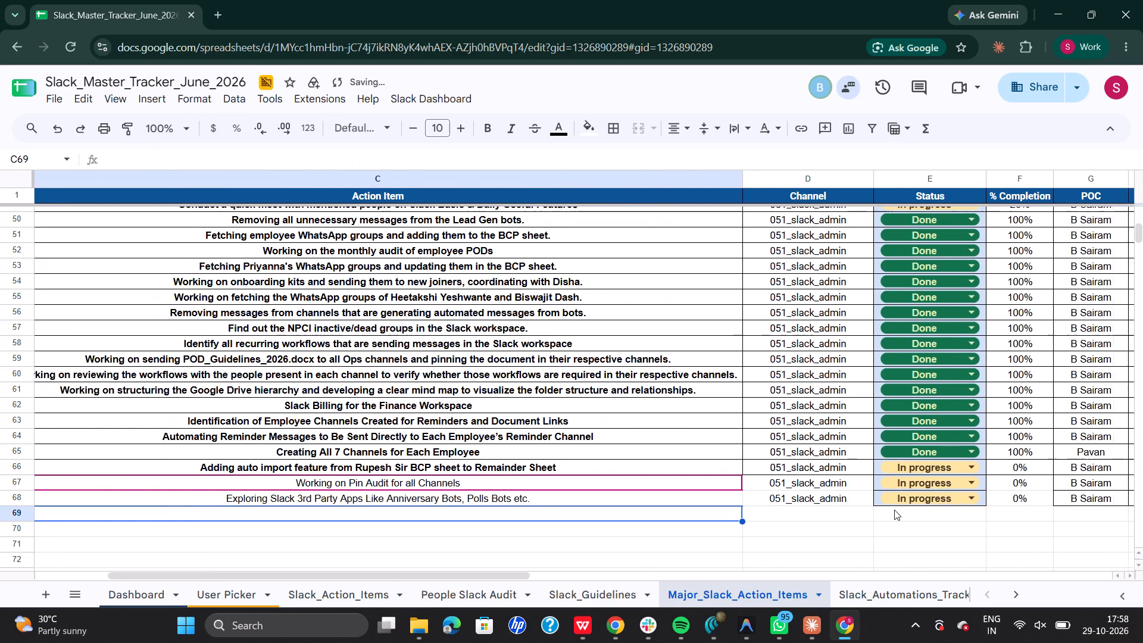
Change the EST Efforts of the third-party apps item in row 68 to 2 hrs.
scroll(894, 510, "left", 4)
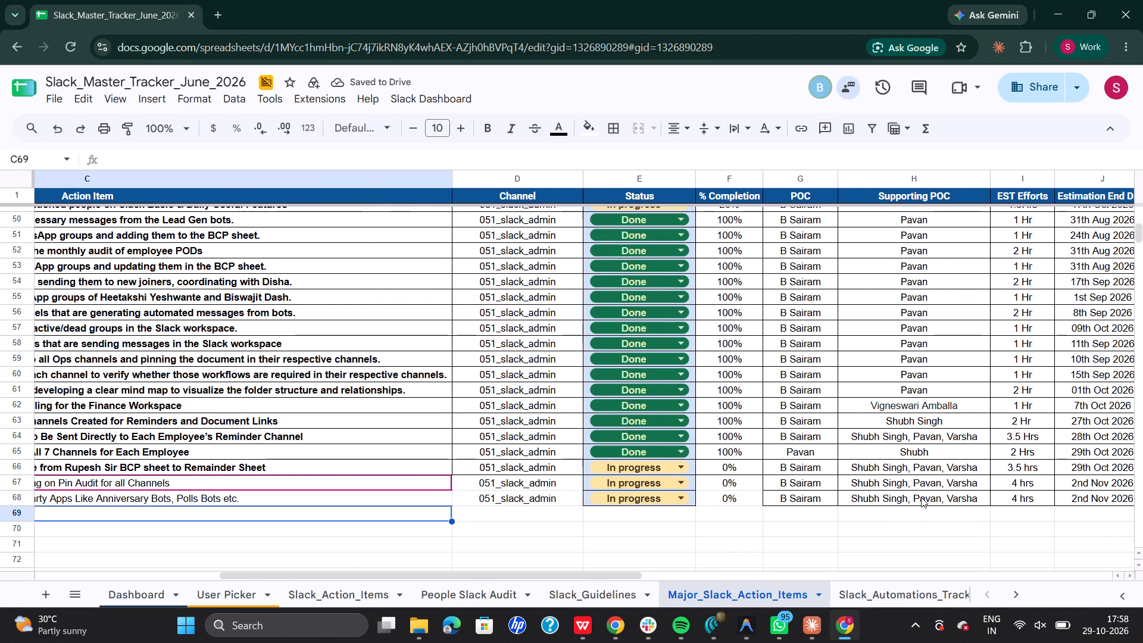
scroll(921, 497, "left", 1)
triple_click(915, 494)
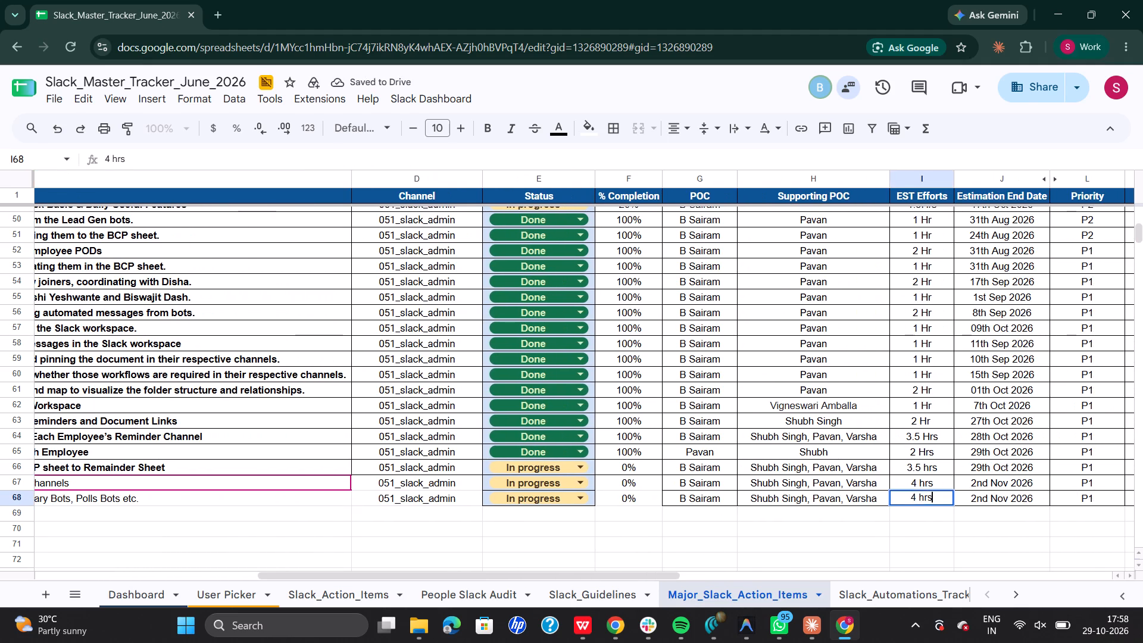
left_click(915, 494)
key("BackSpace")
key("2")
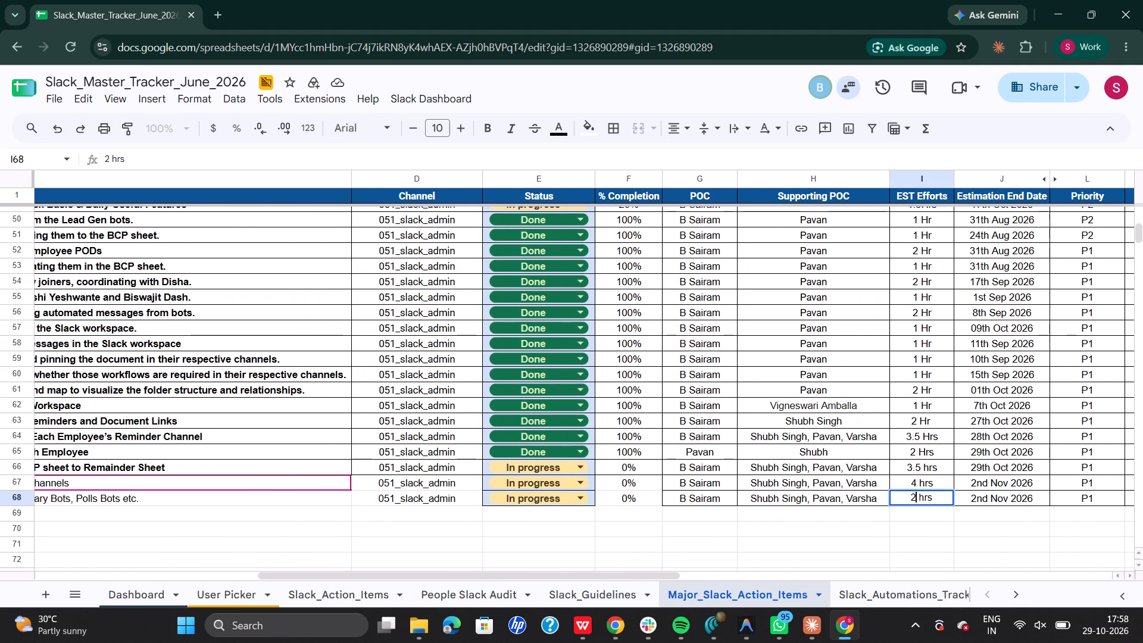
Change the Priority of the third-party apps item in row 68 to P2.
double_click(1092, 501)
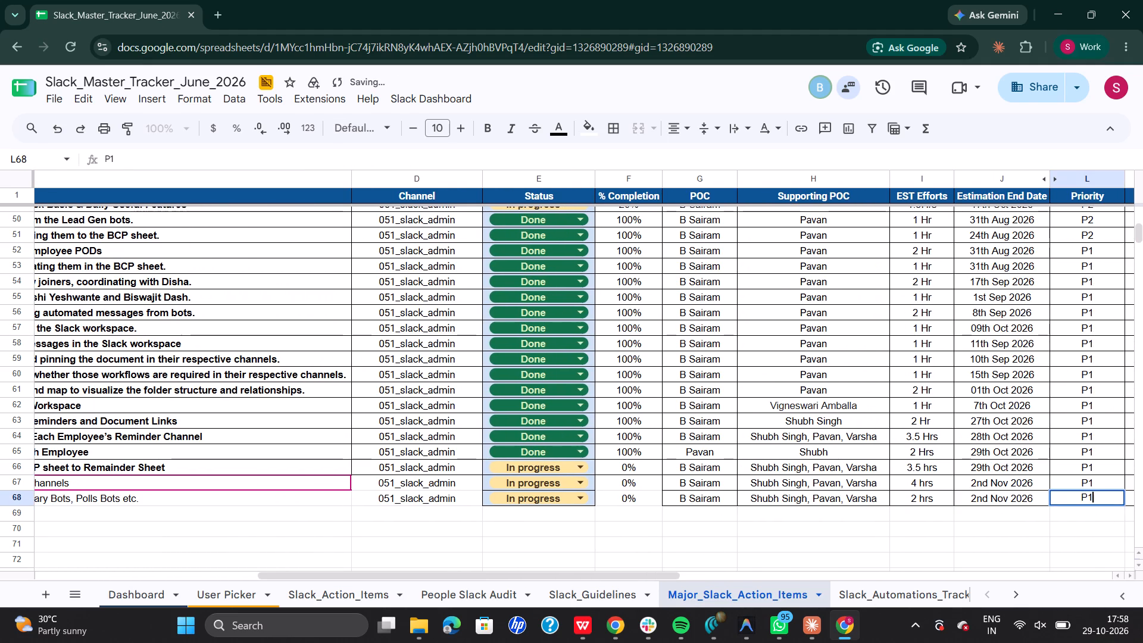
key("BackSpace")
key("2")
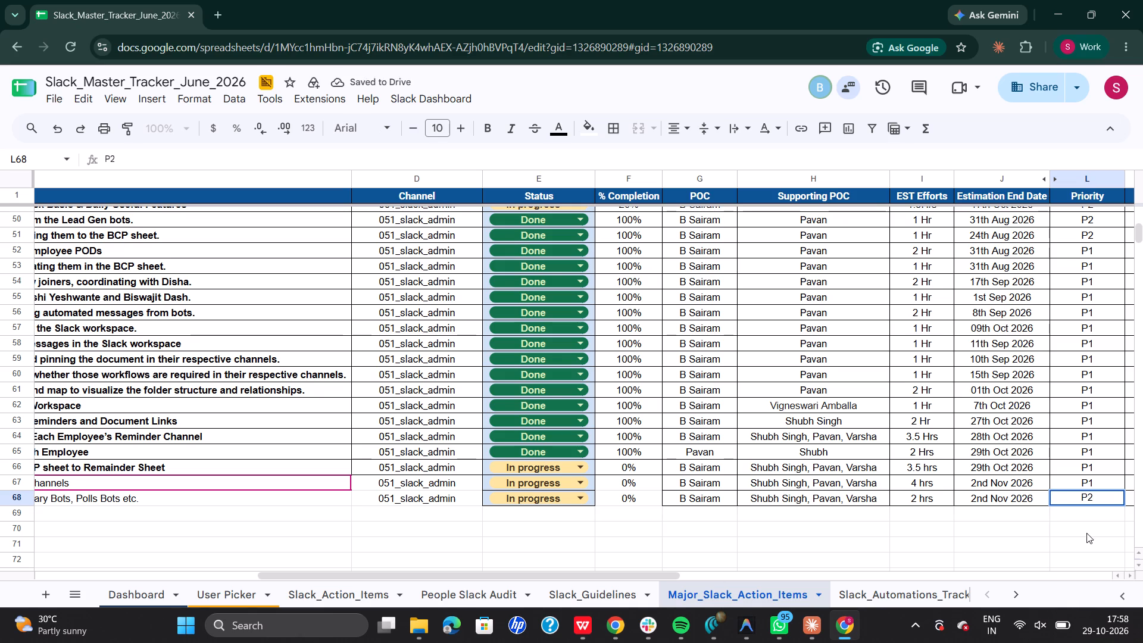
left_click(1086, 533)
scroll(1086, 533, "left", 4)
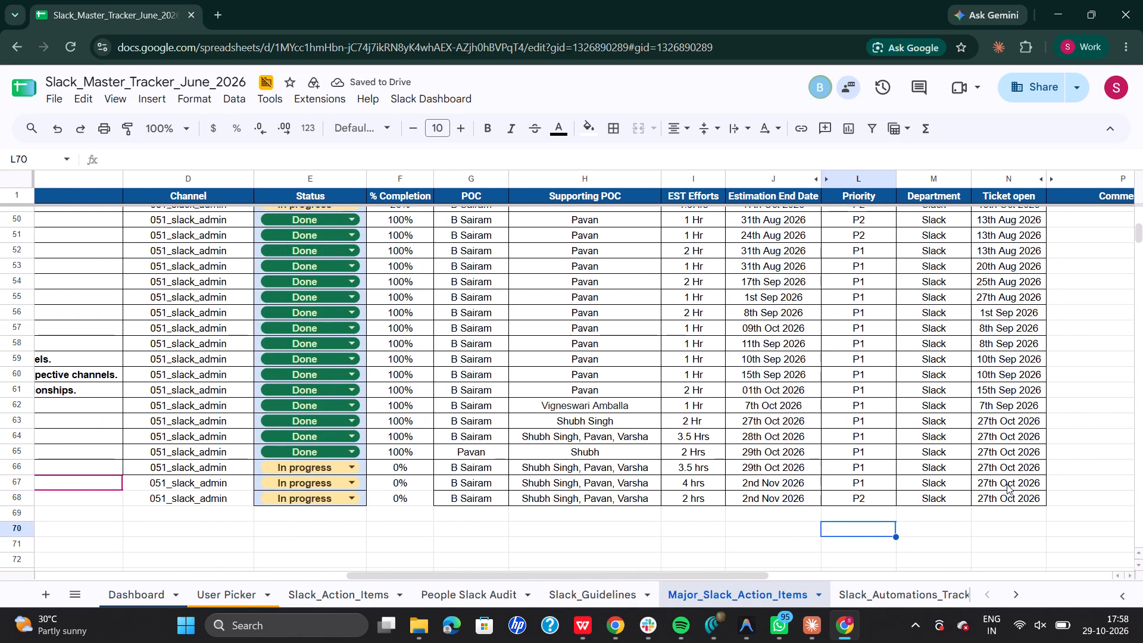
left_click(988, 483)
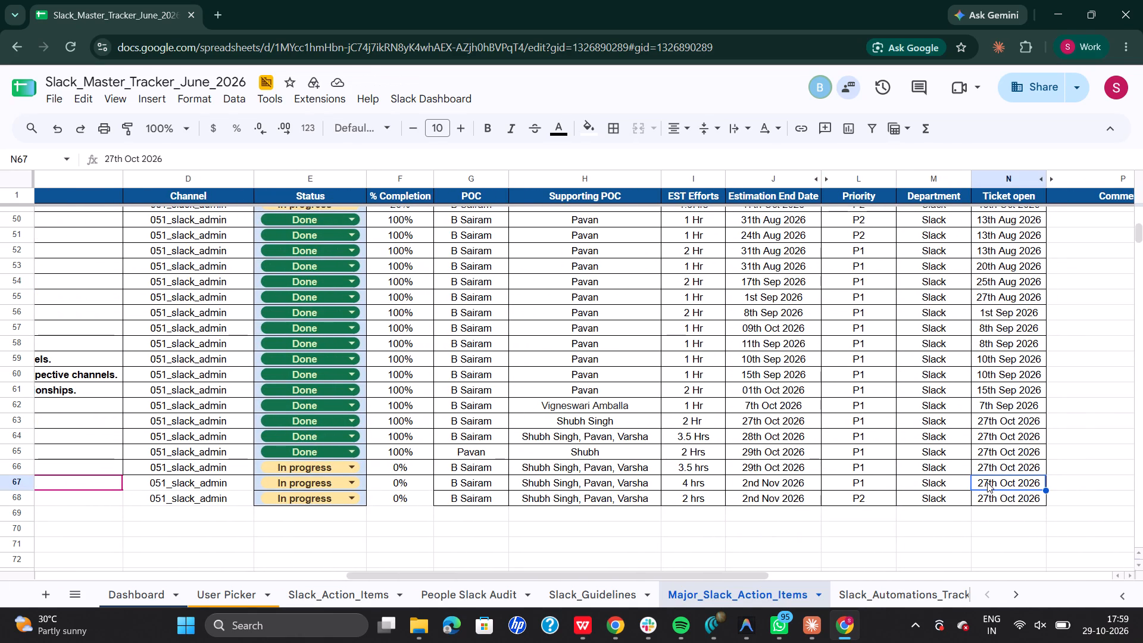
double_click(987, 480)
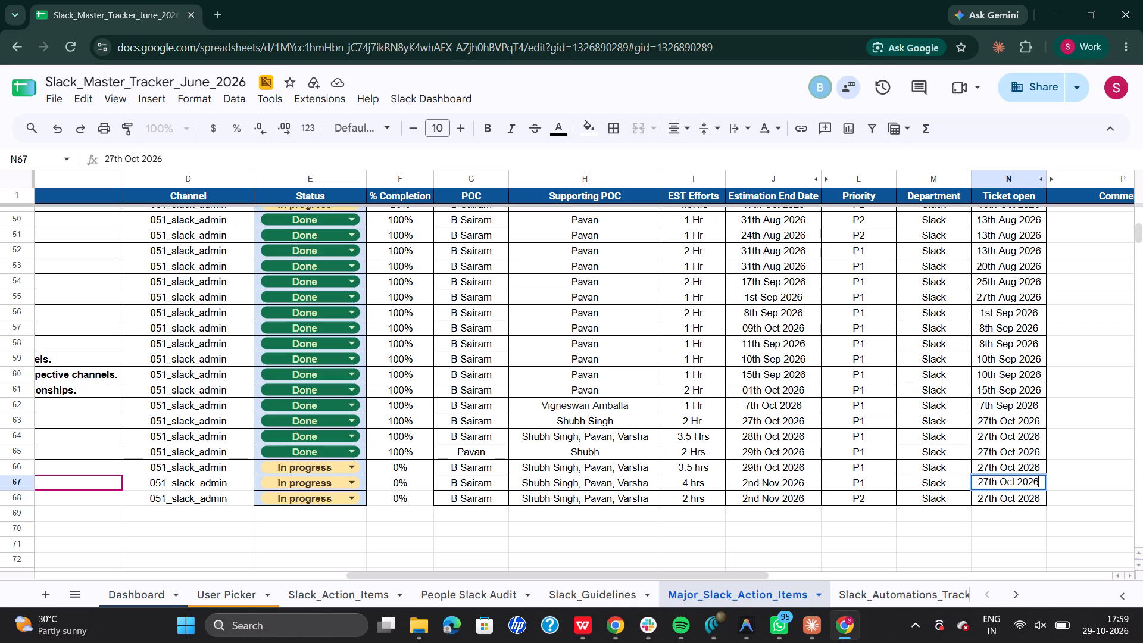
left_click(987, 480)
Change the day number in row 68's Estimation End Date to 4, keeping November 2026.
left_click(762, 495)
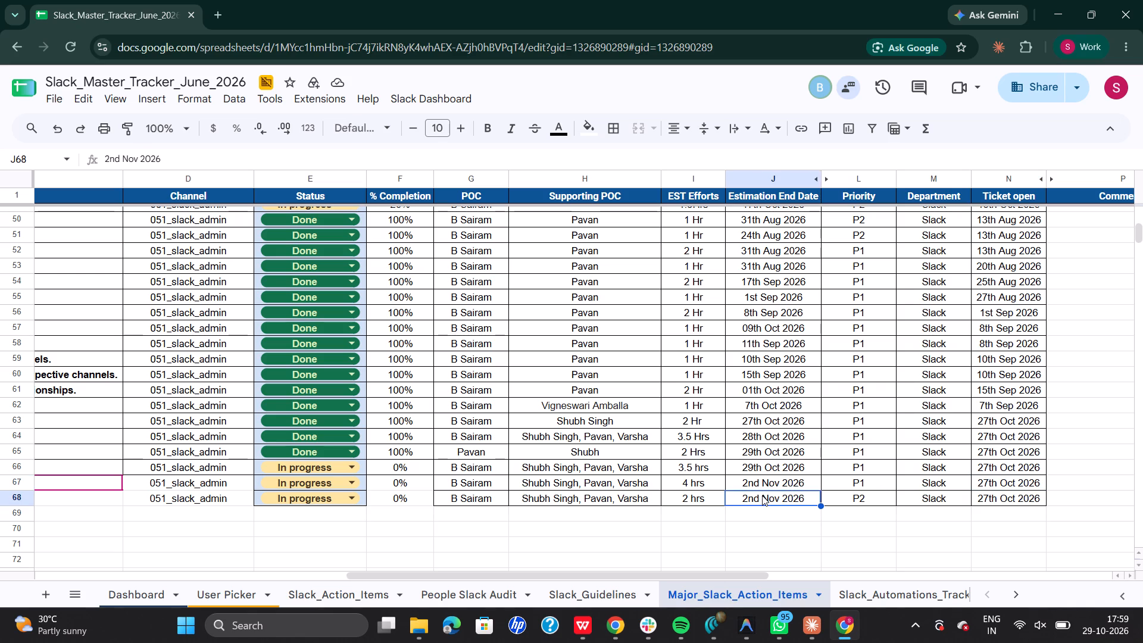
double_click(747, 500)
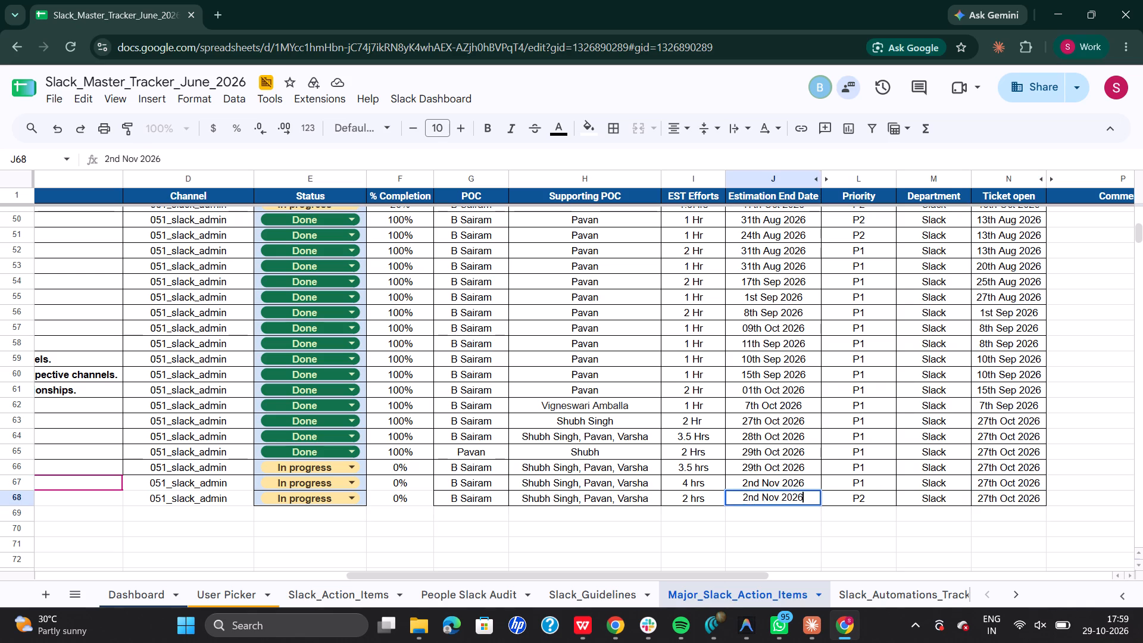
left_click(747, 500)
key("BackSpace")
key("4")
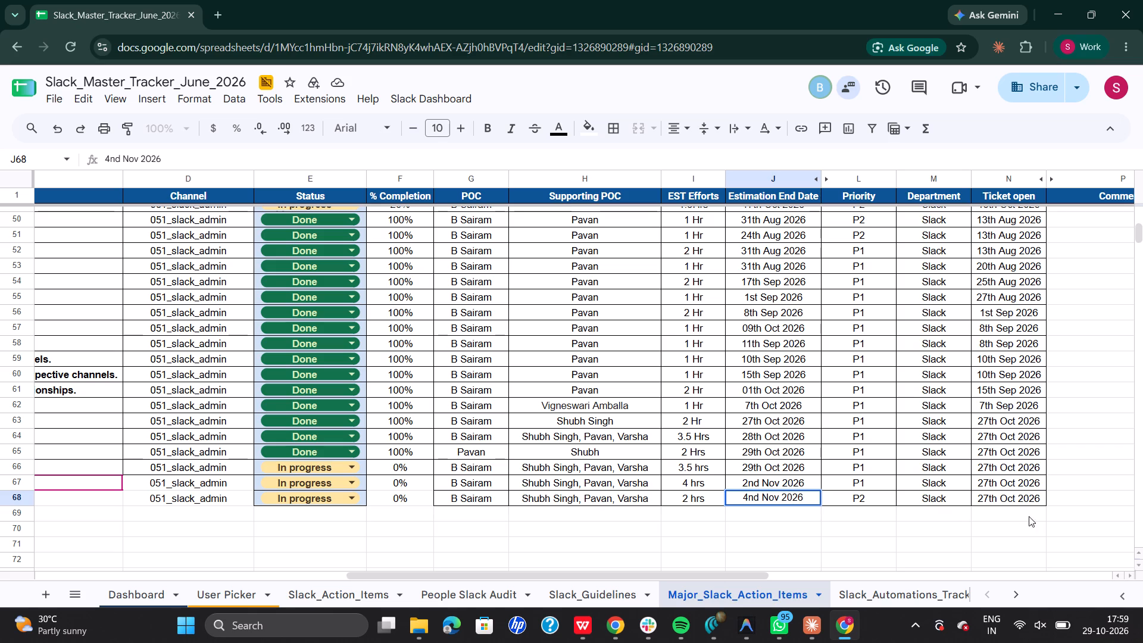
Change the Ticket open date of the third-party apps item in row 68 to 29th Oct 2026.
left_click(992, 498)
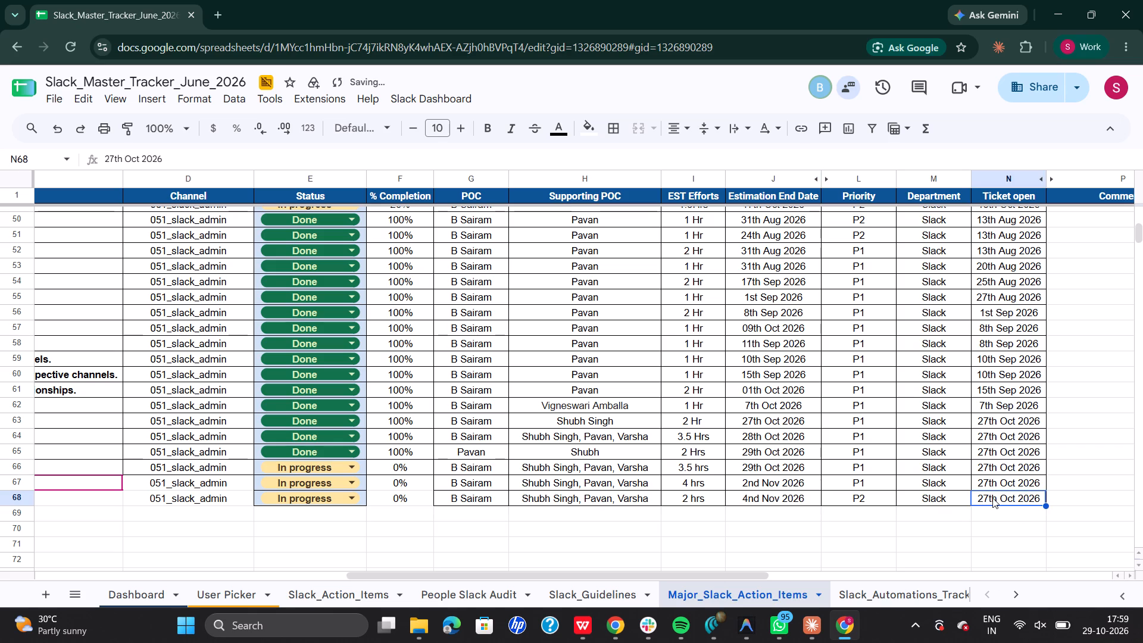
double_click(992, 498)
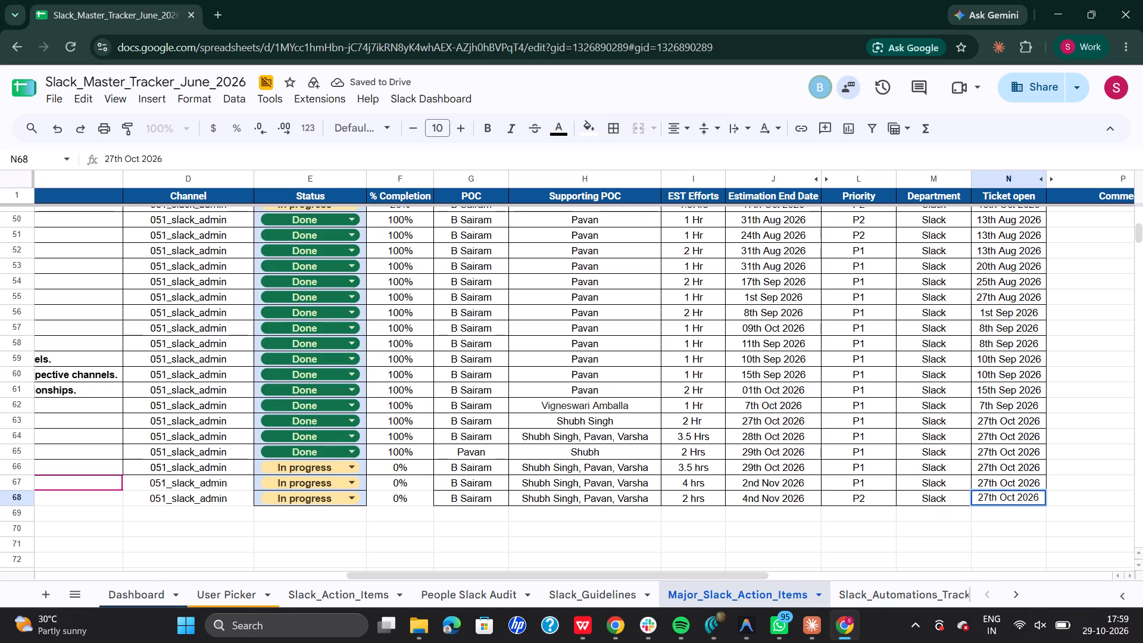
left_click(987, 497)
key("BackSpace")
key("9")
left_click(1032, 555)
Change the Ticket open date of the pin audit item in row 67 to 29th Oct 2026.
left_click(986, 480)
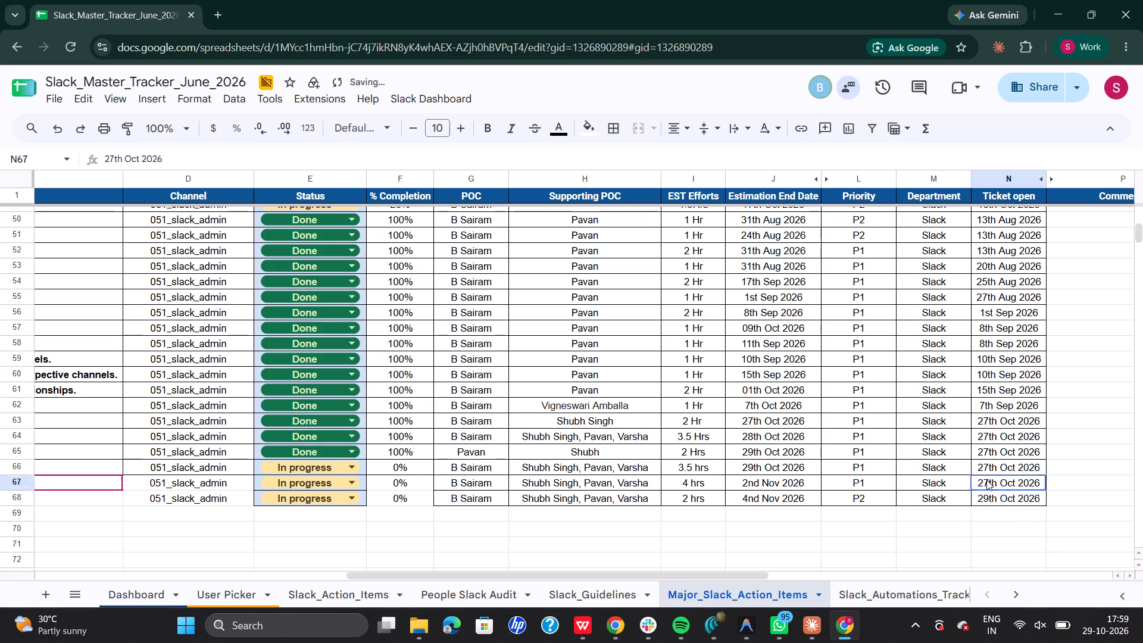
left_click(986, 480)
left_click(986, 480)
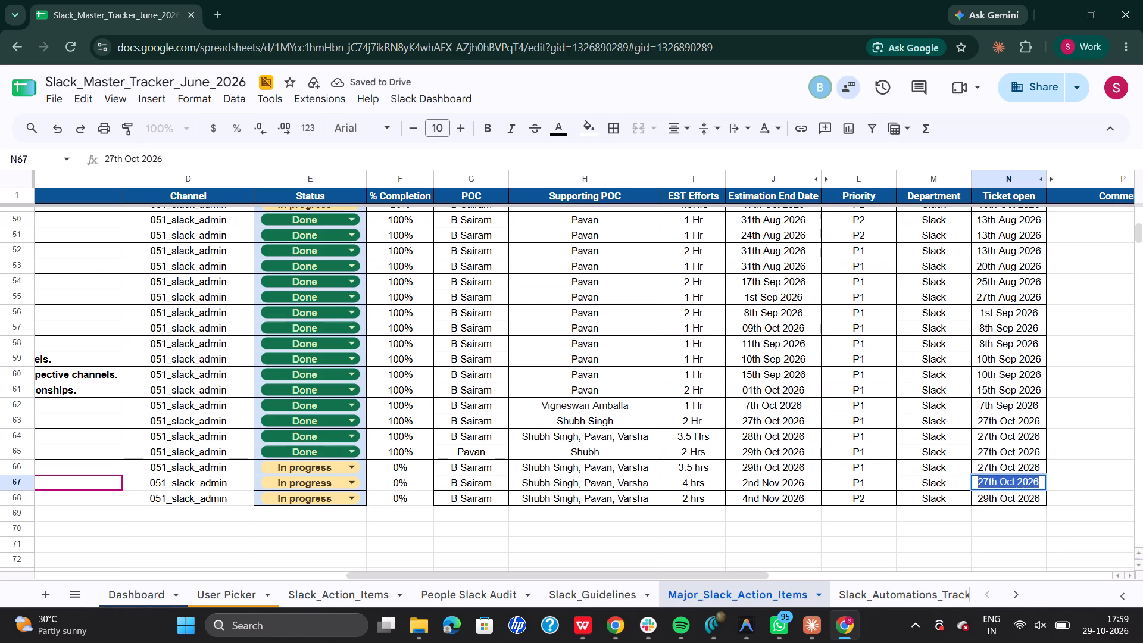
left_click(986, 480)
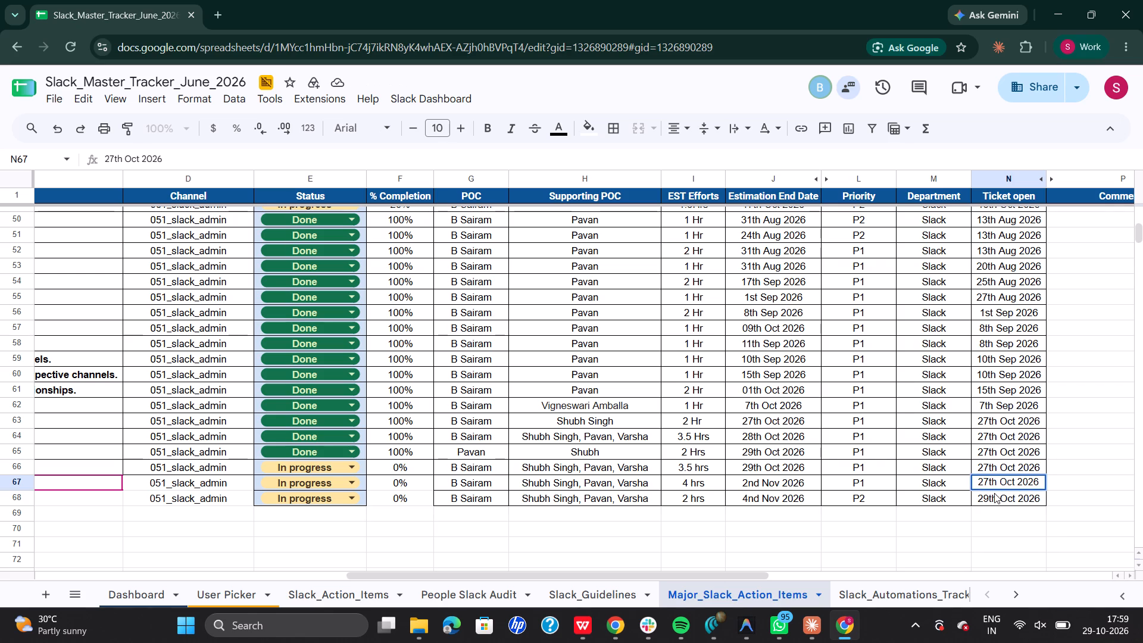
key("BackSpace")
key("9")
left_click(998, 541)
Correct the day suffix in row 68's Estimation End Date so it reads 4th Nov 2026.
left_click(756, 498)
double_click(756, 498)
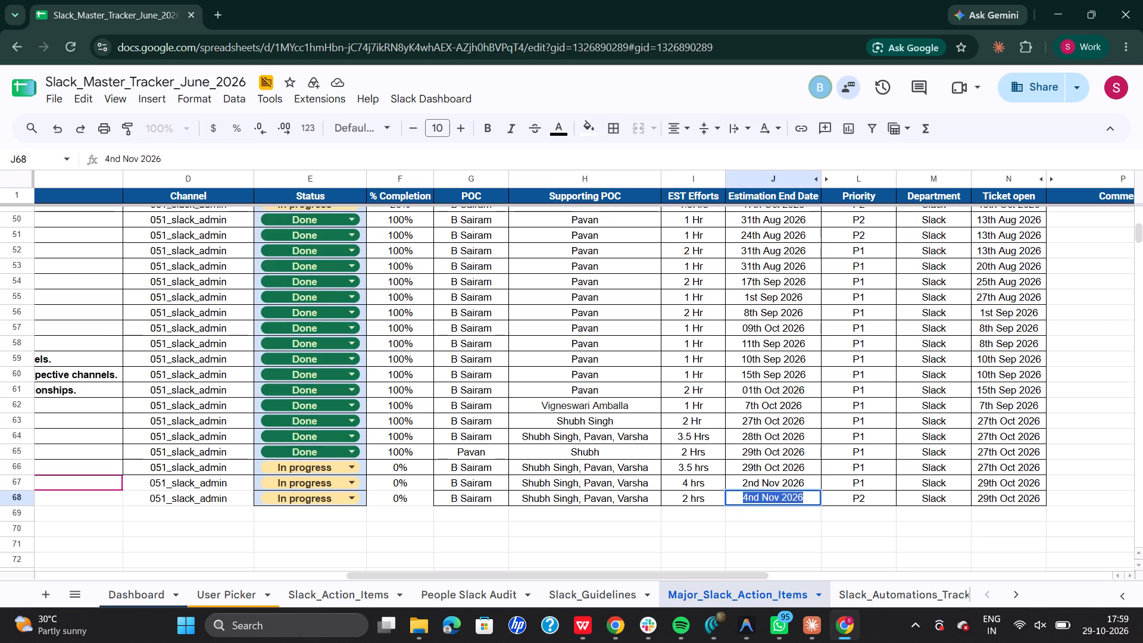
left_click(756, 498)
key("Right")
key("BackSpace")
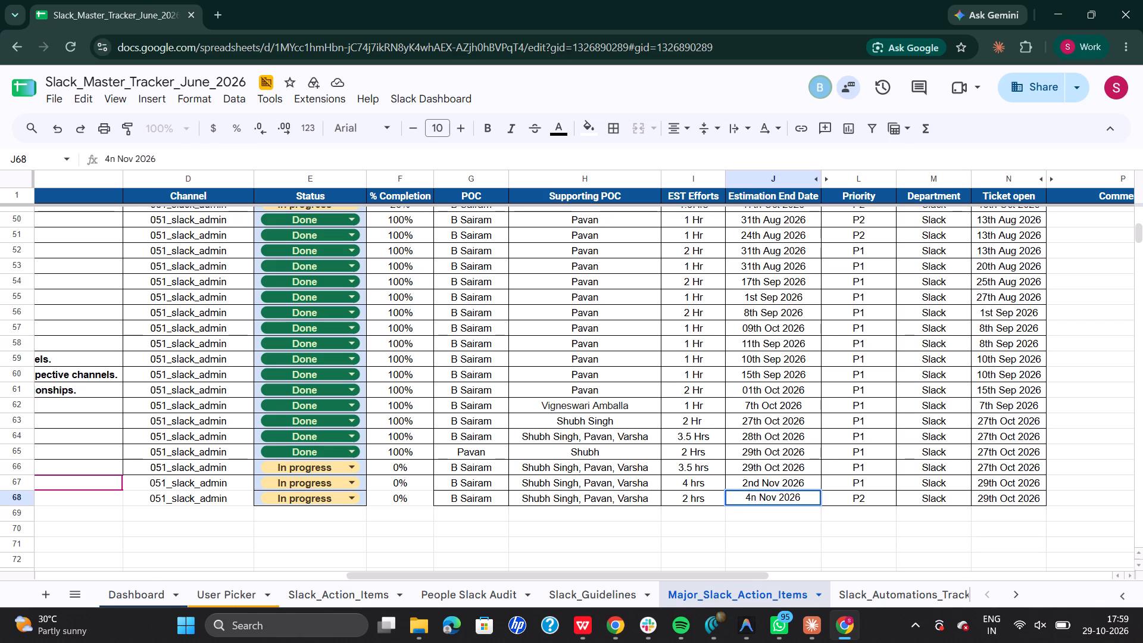
key("BackSpace")
type("th")
left_click(649, 533)
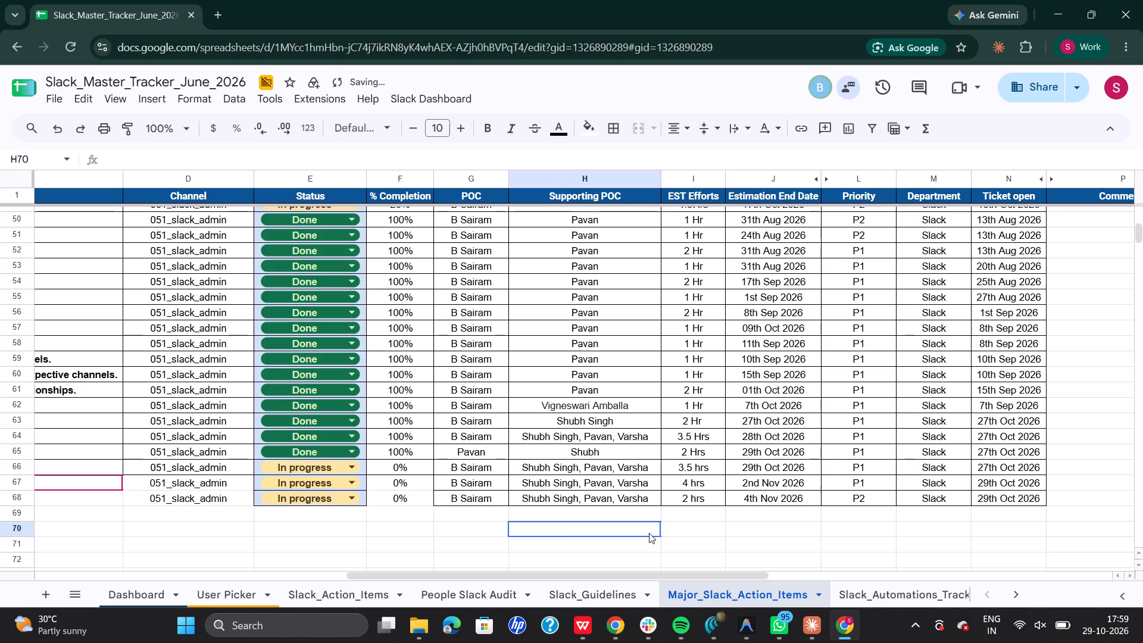
Select the S.No cells of the pin audit and third-party apps items in rows 67 and 68.
scroll(649, 533, "right", 4)
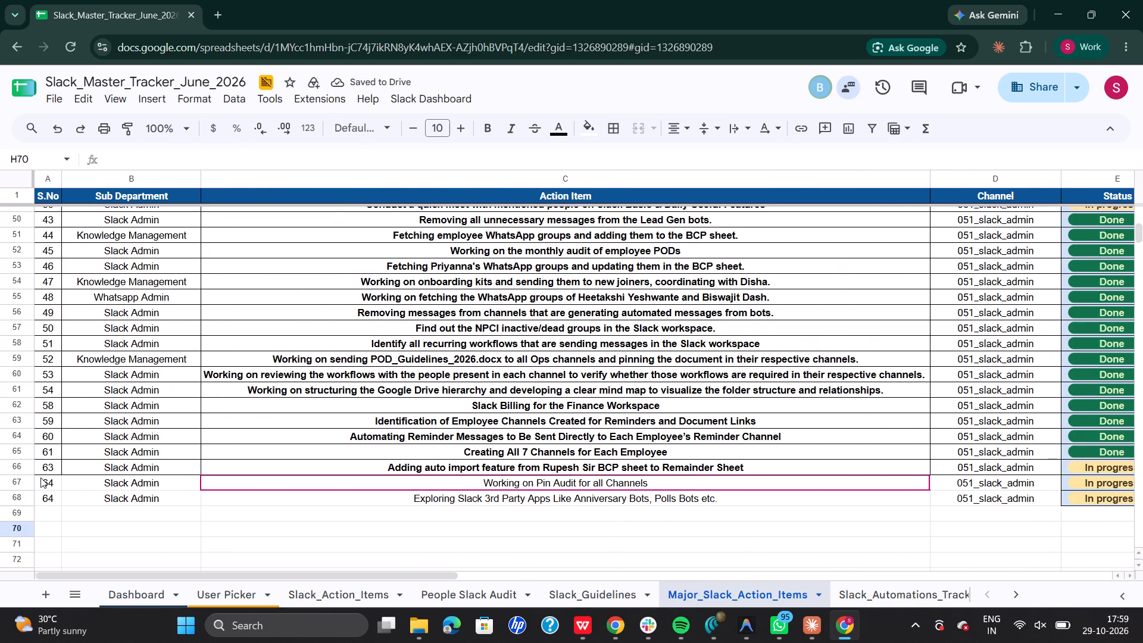
left_click_drag(40, 477, 636, 517)
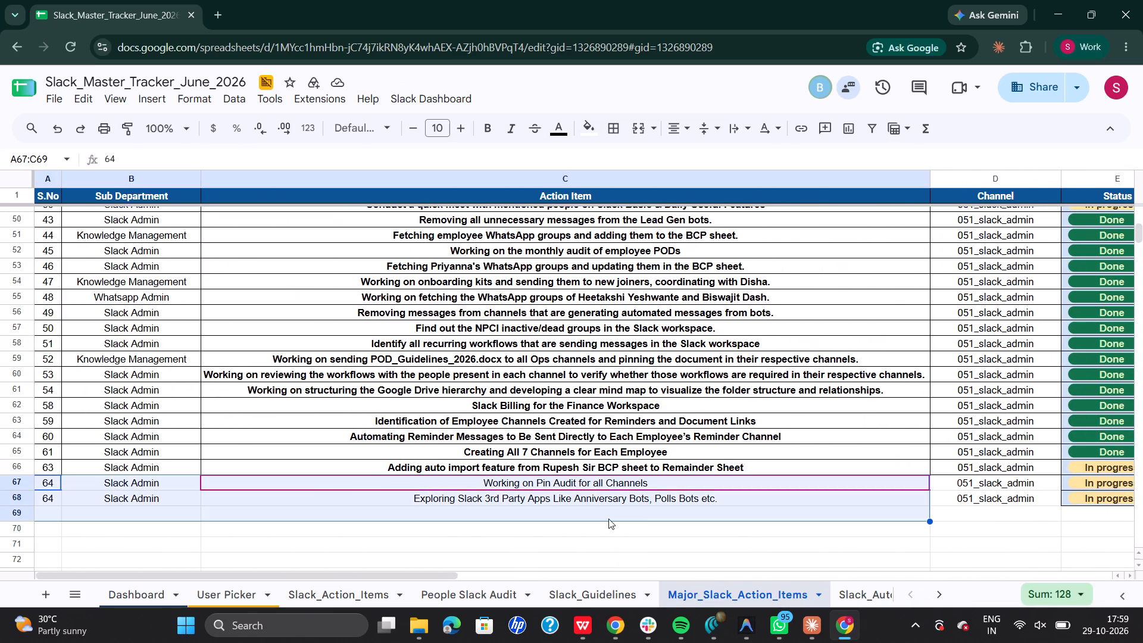
key("Up")
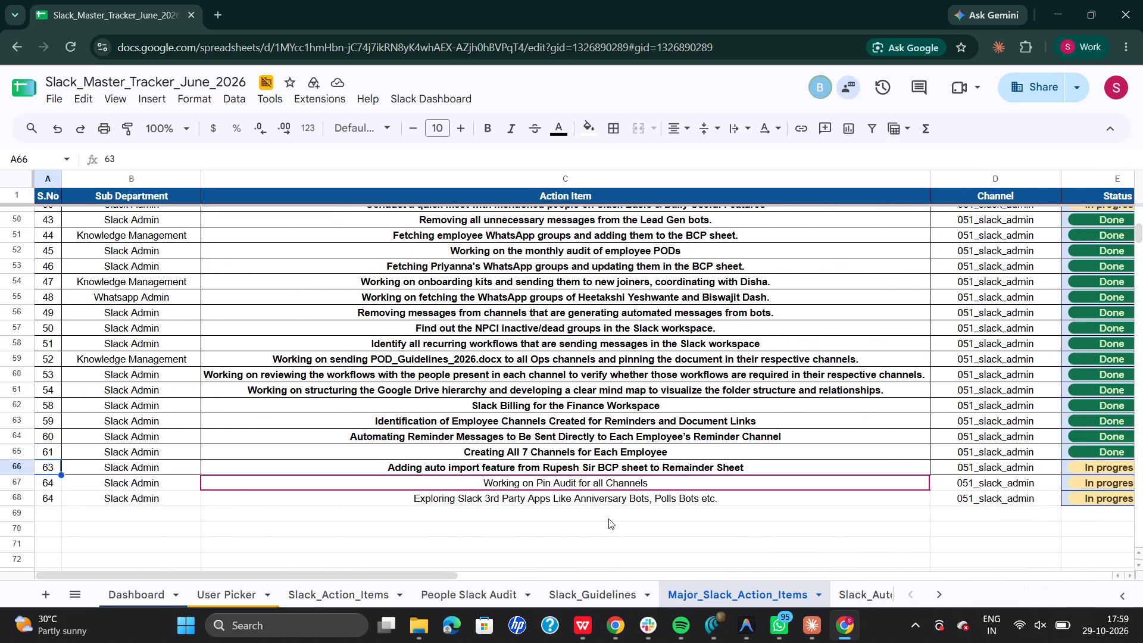
left_click_drag(43, 480, 55, 496)
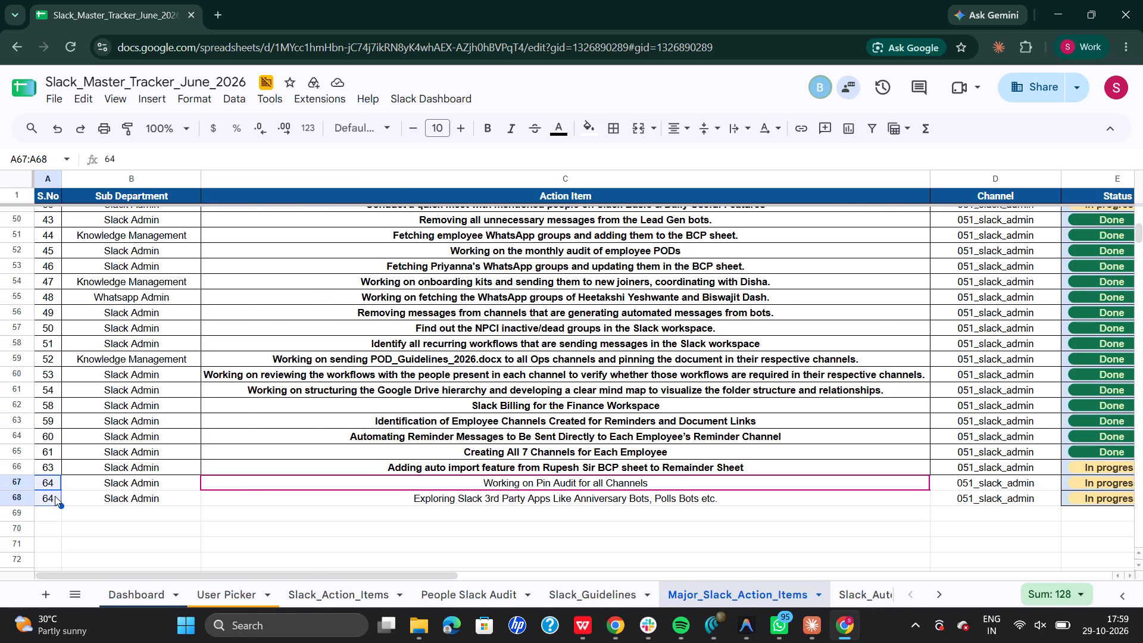
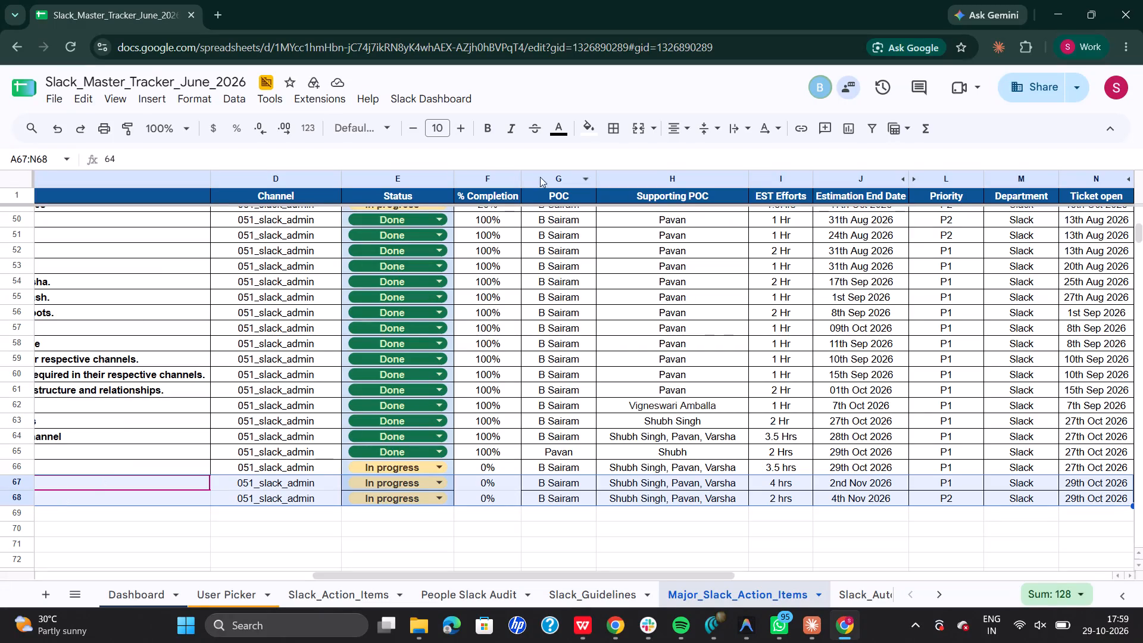
Apply all borders to the pin audit and third-party apps rows, cells A67 to N68.
left_click(621, 135)
left_click(619, 157)
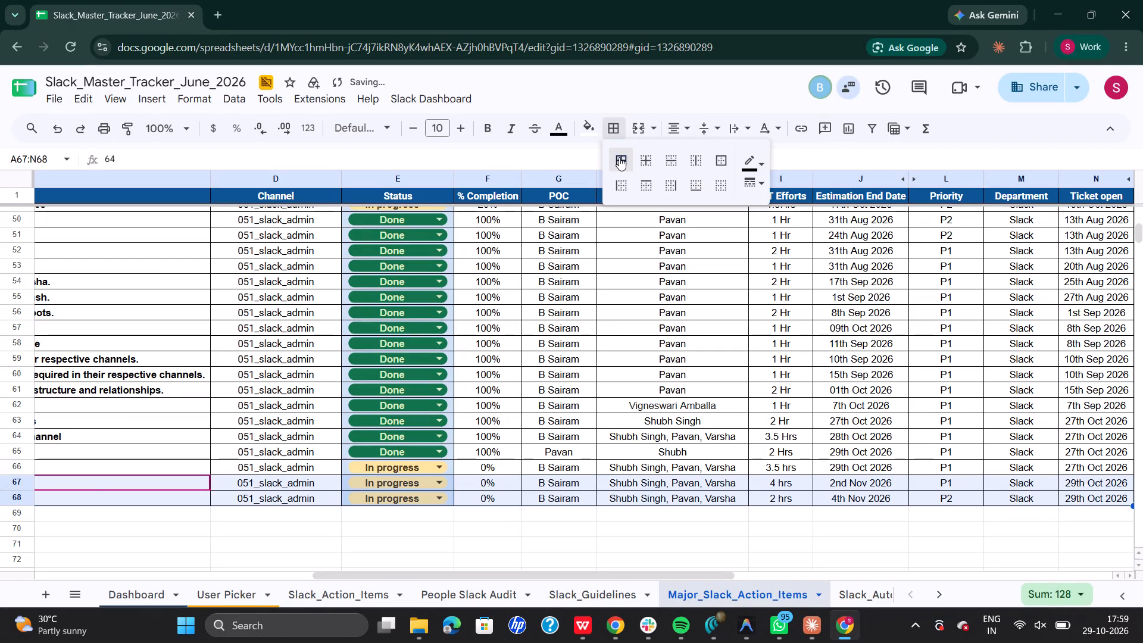
left_click(590, 519)
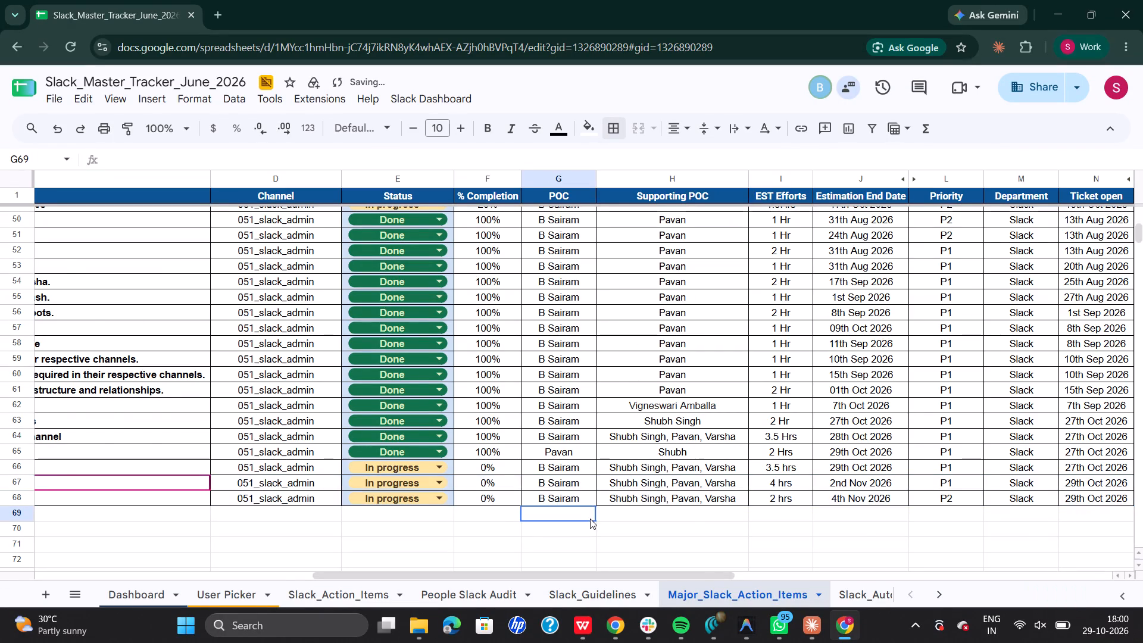
Set the % Completion of the auto import feature item in row 66 to 55%.
scroll(590, 519, "right", 5)
scroll(590, 519, "left", 1)
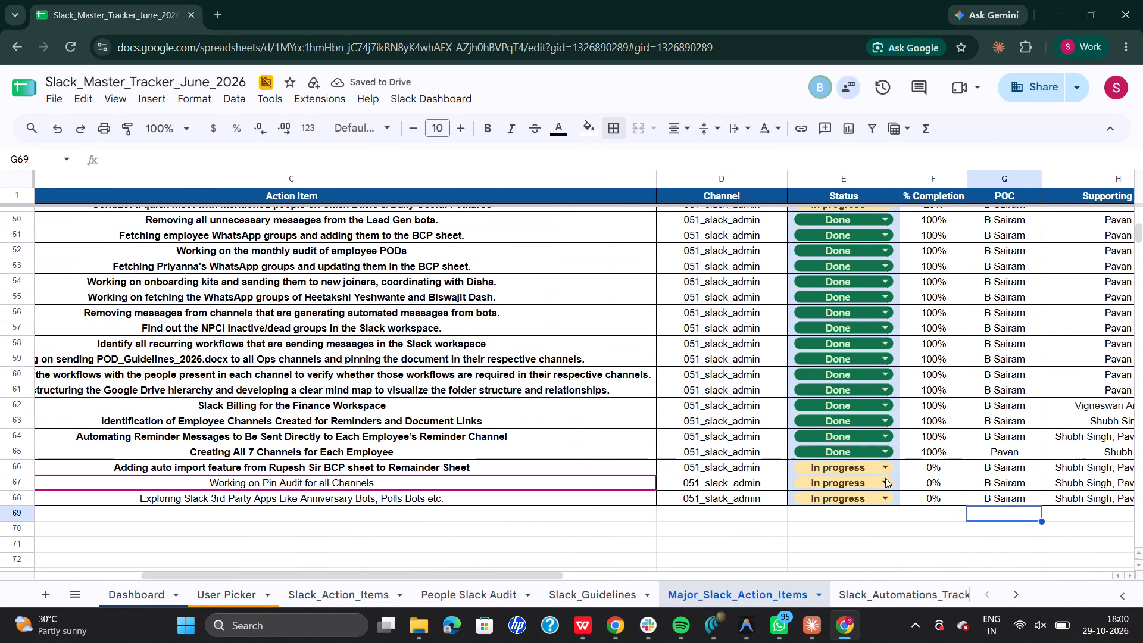
left_click(931, 466)
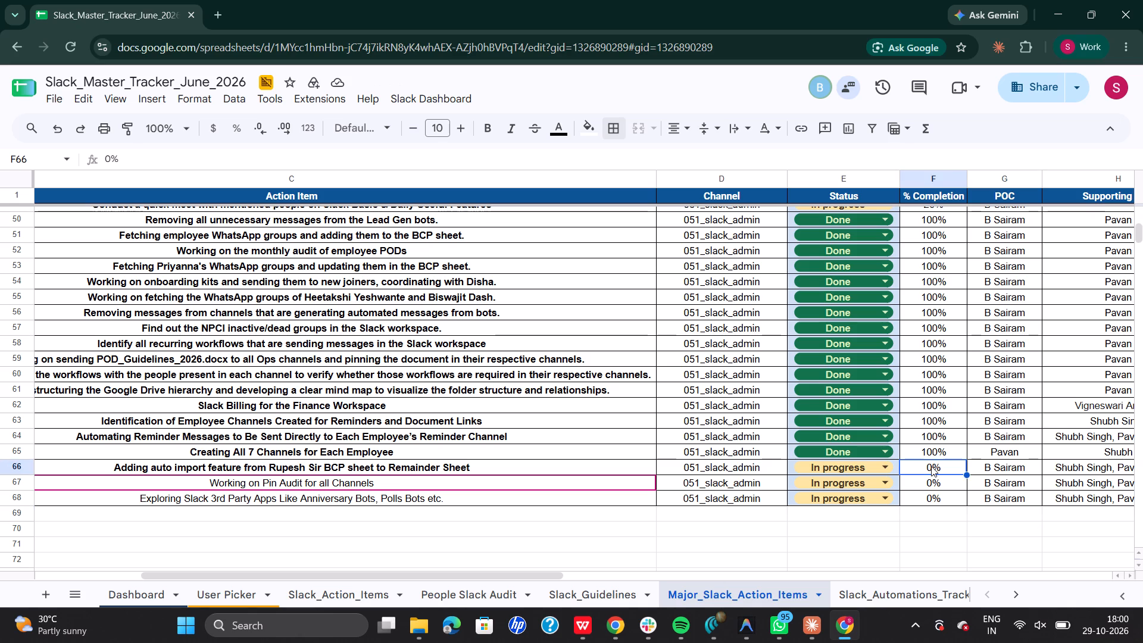
type("55")
key("Return")
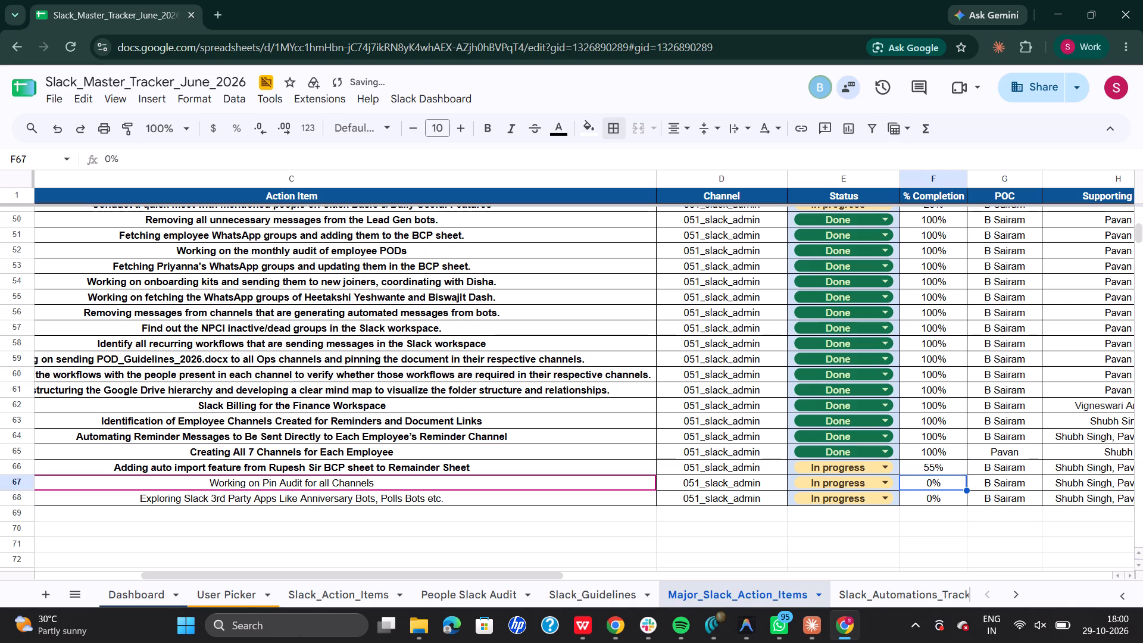
Make the Action Item text bold for the pin audit item in row 67 and the third-party apps item in row 68.
scroll(702, 454, "left", 3)
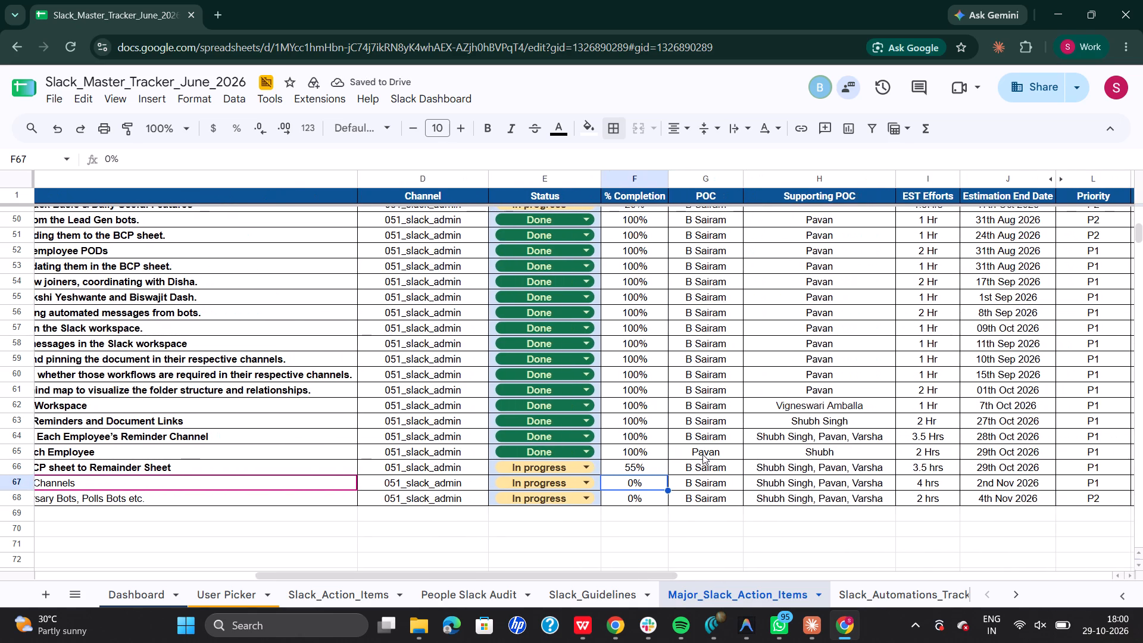
scroll(375, 411, "right", 6)
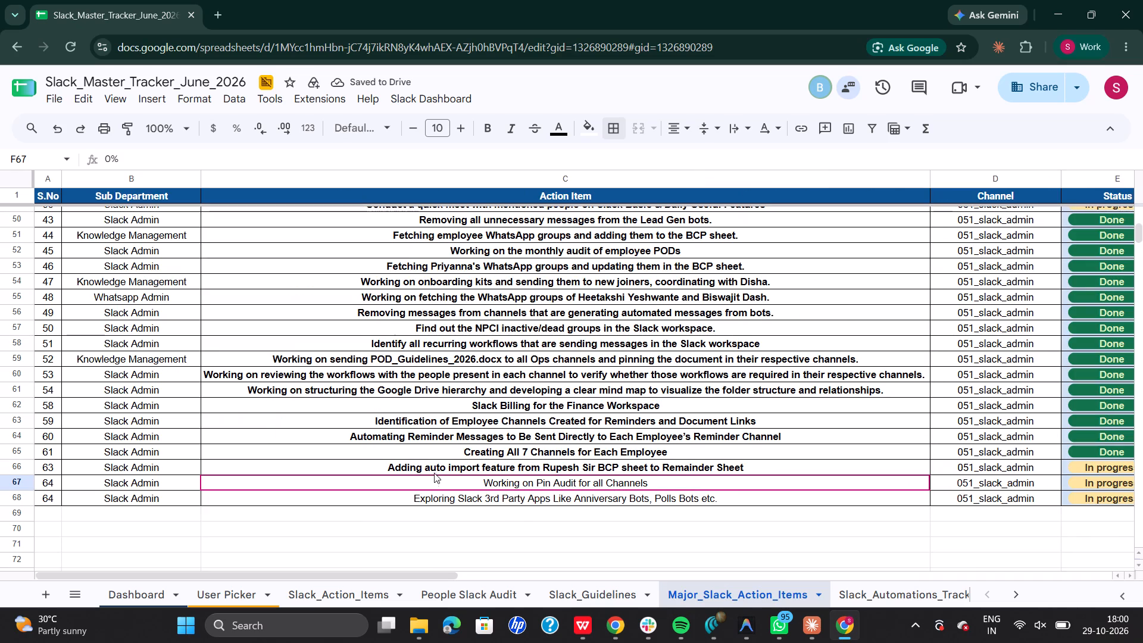
triple_click(542, 477)
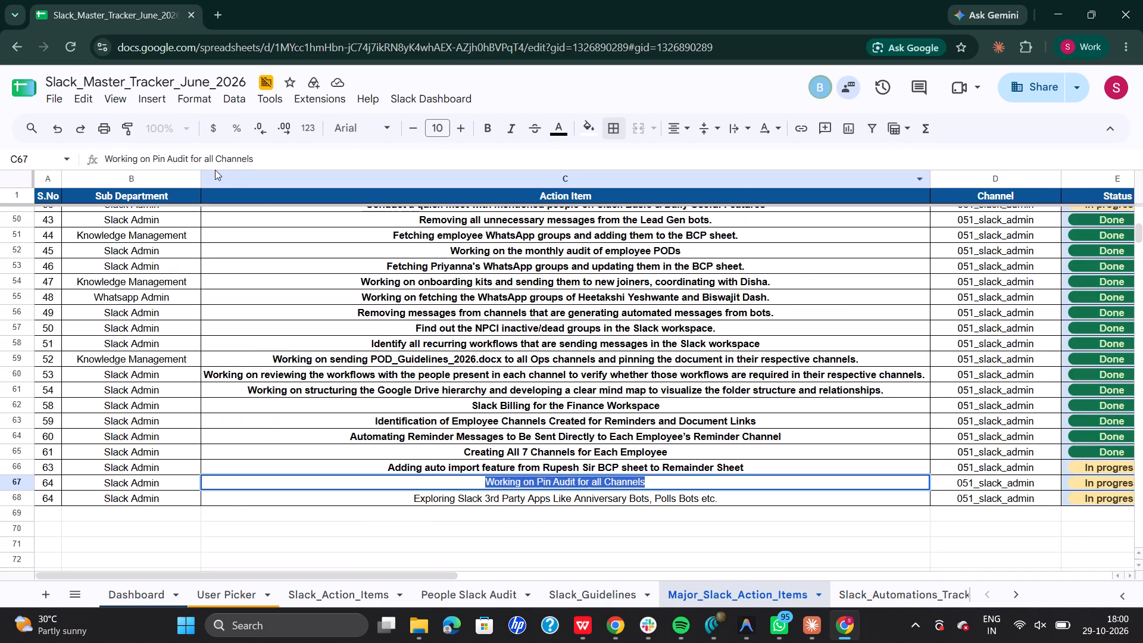
left_click(494, 129, "ctrl")
key("ctrl+b")
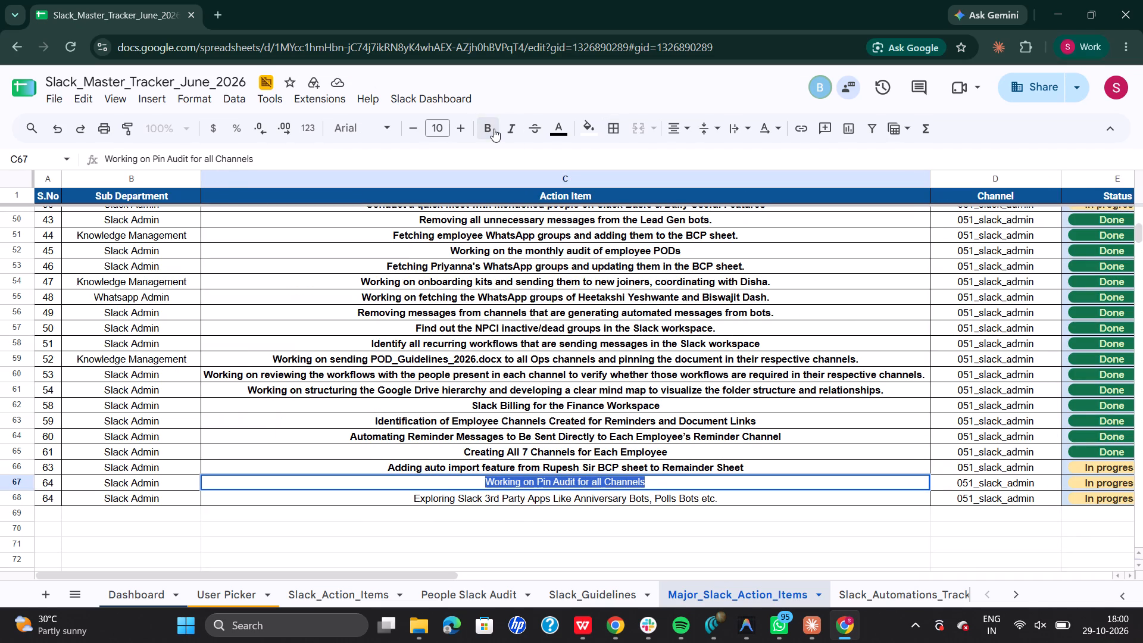
left_click(490, 125)
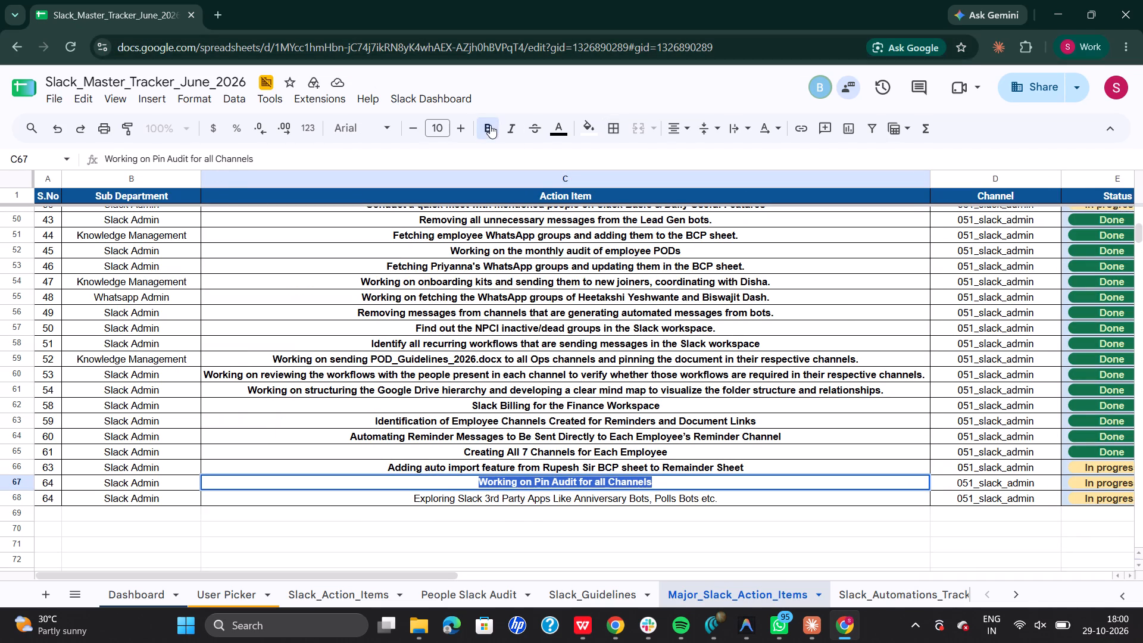
double_click(538, 497)
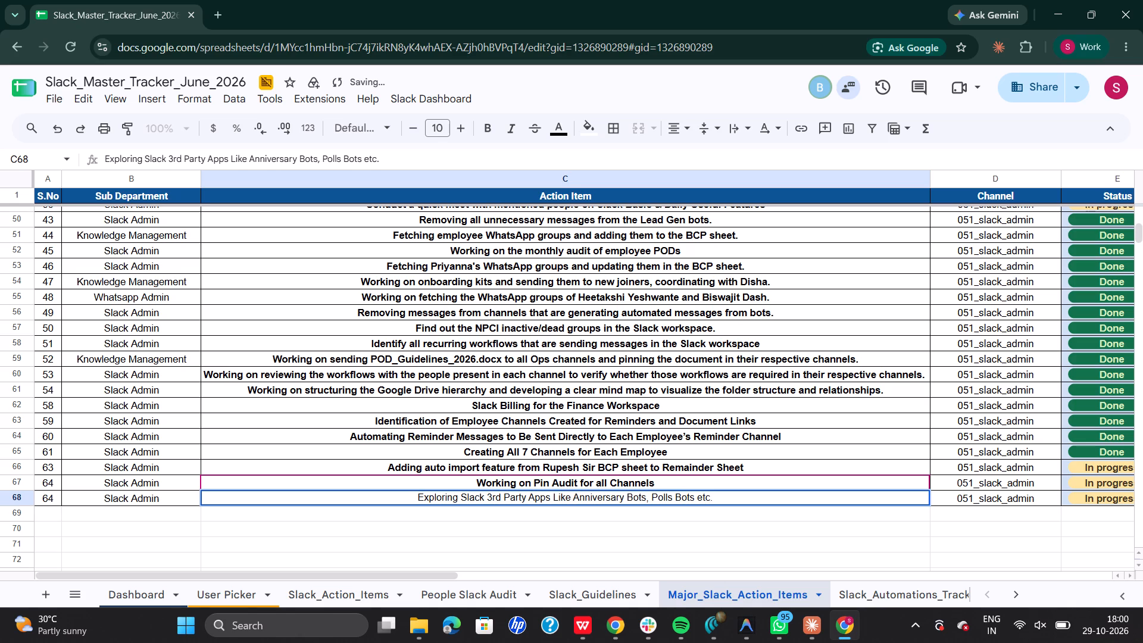
key("ctrl+a")
key("ctrl+b")
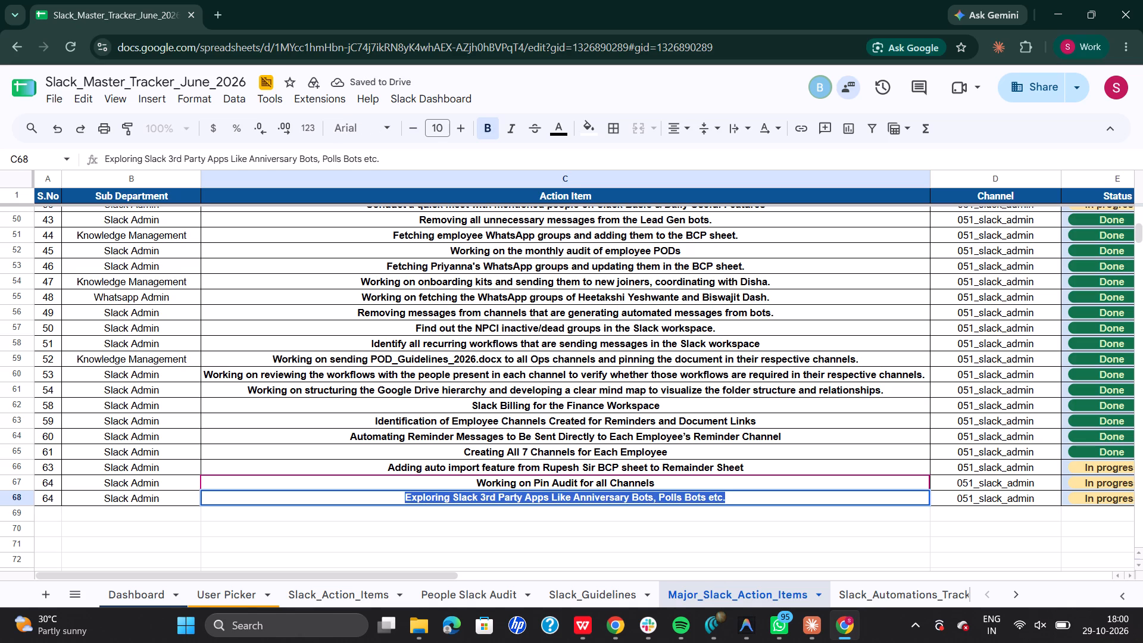
left_click(716, 562)
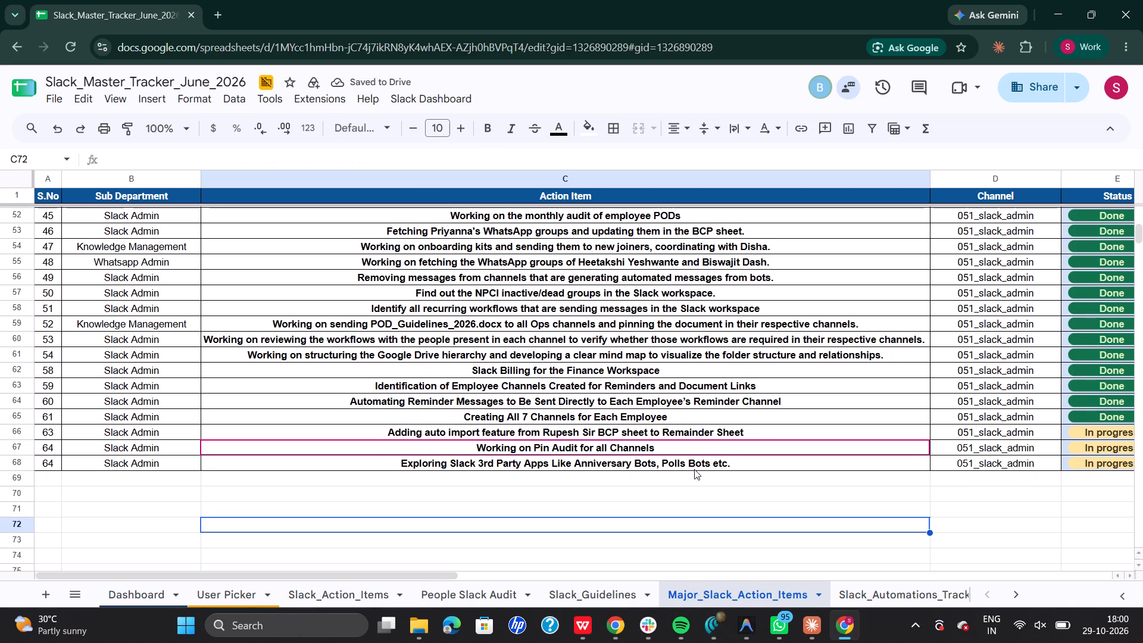
Capture a screen snip of the tracker's header and last rows down to row 68, spanning S.No through Ticket open.
key("ctrl+minus")
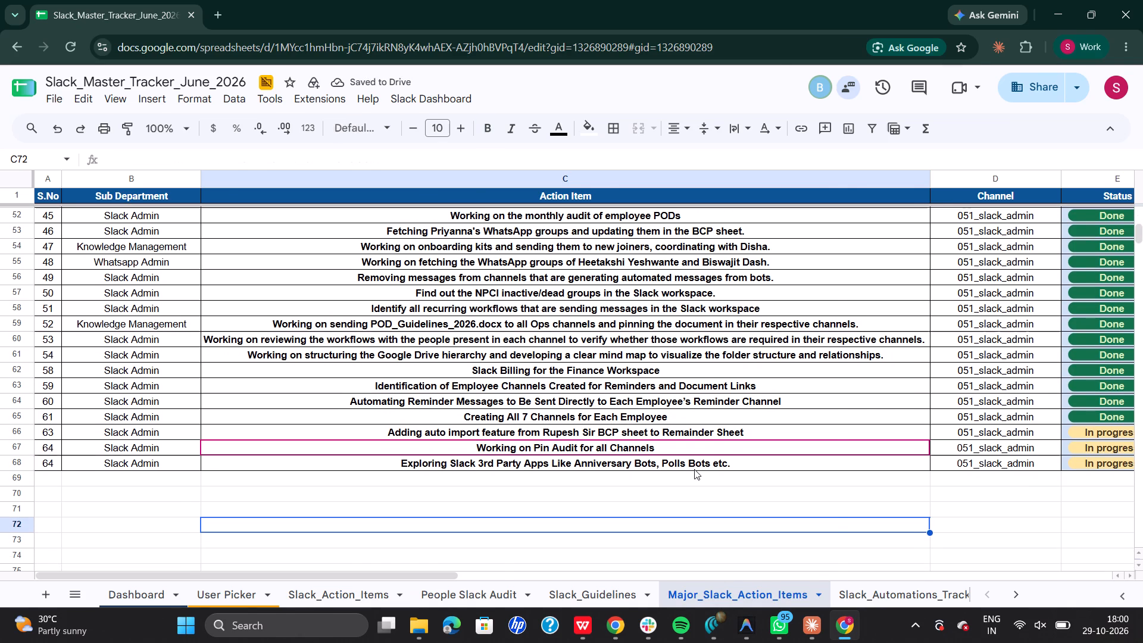
key("ctrl+minus")
key("ctrl+minus")
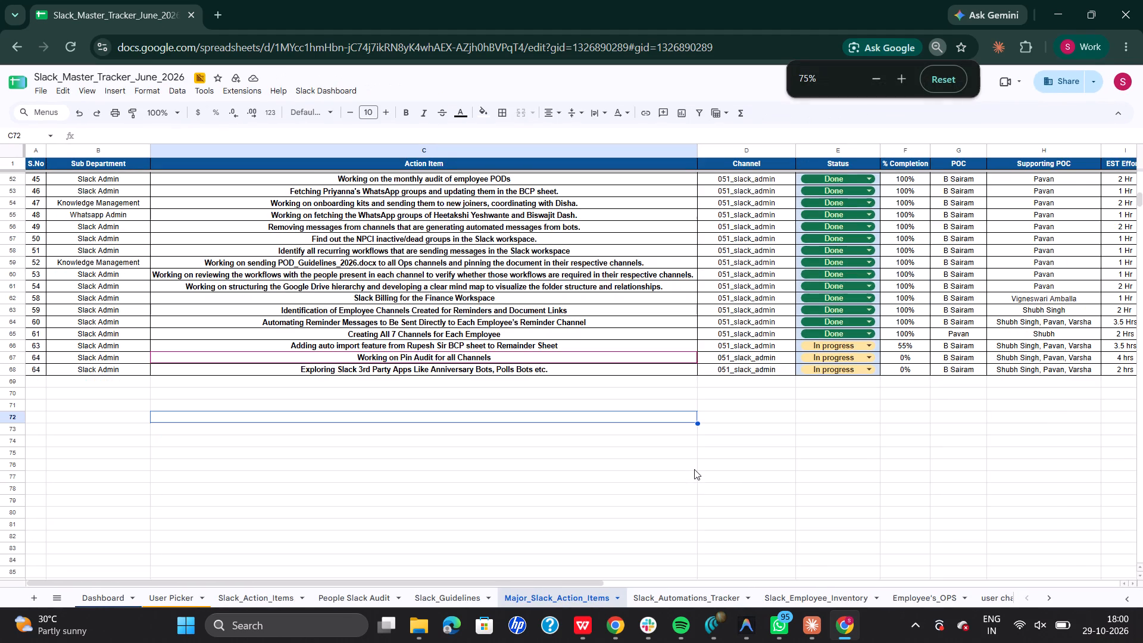
key("ctrl+minus")
key("ctrl+minus")
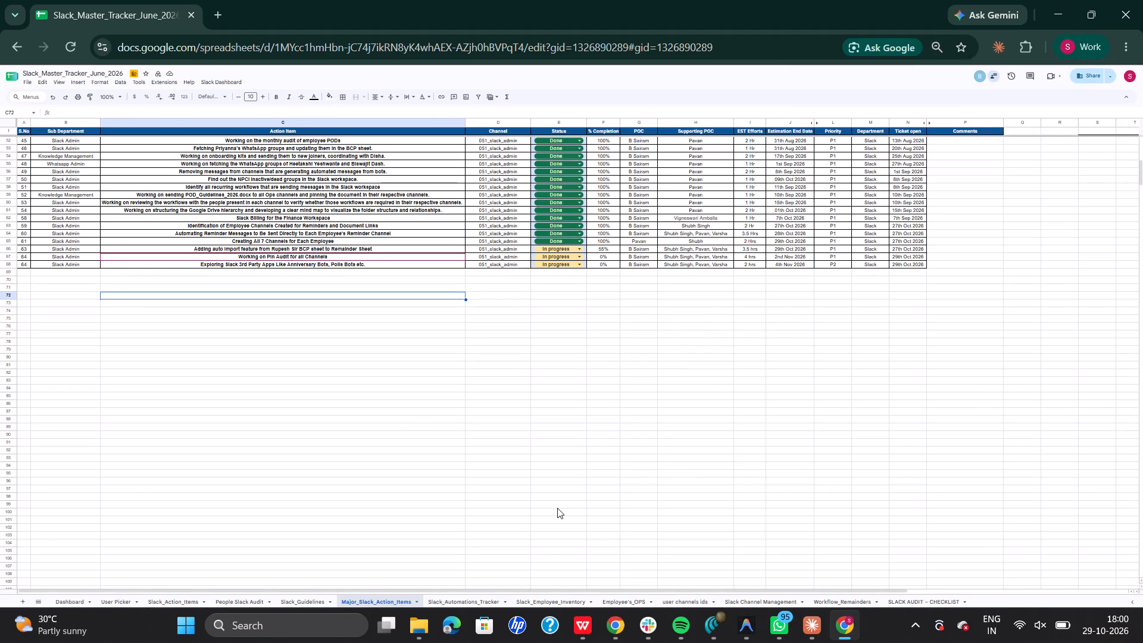
scroll(469, 266, "down", 1)
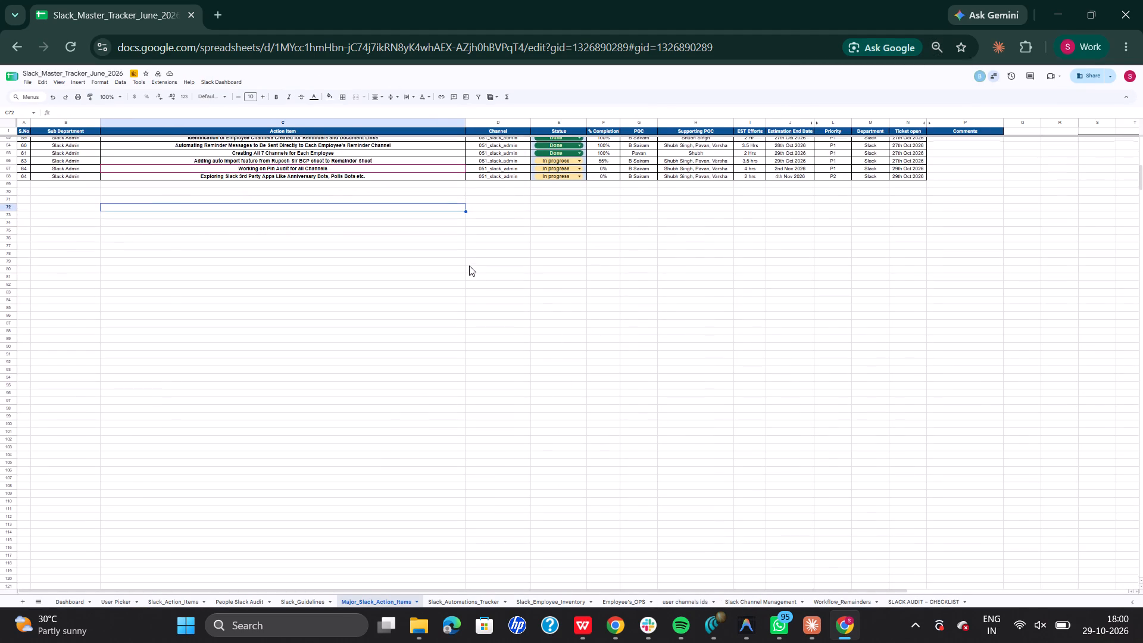
scroll(469, 266, "down", 2)
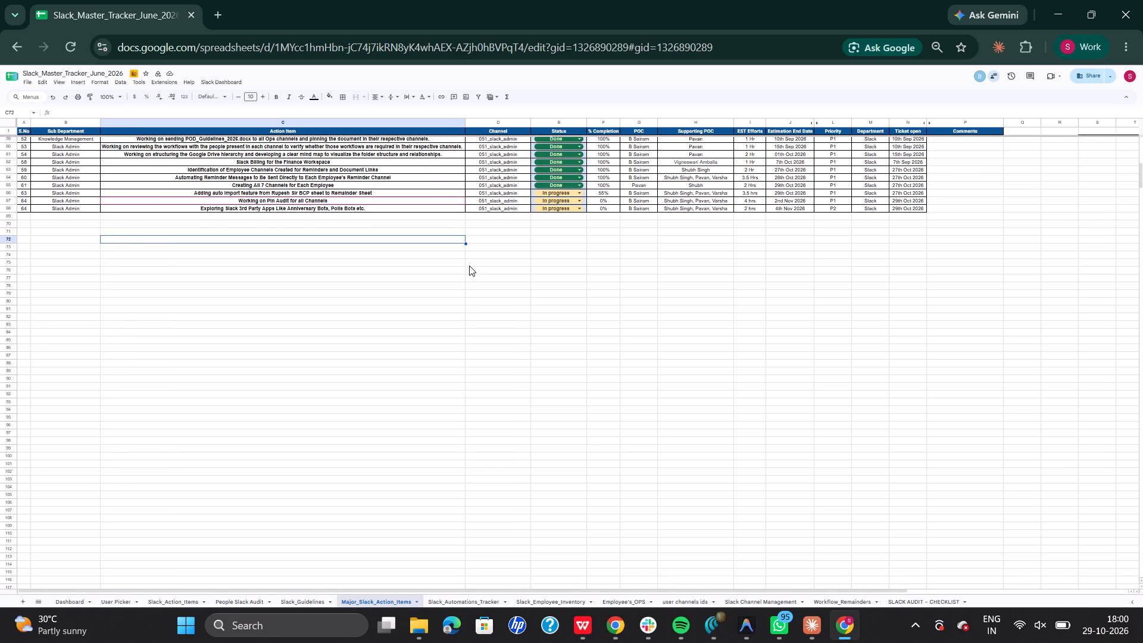
scroll(469, 266, "down", 1)
key("Print")
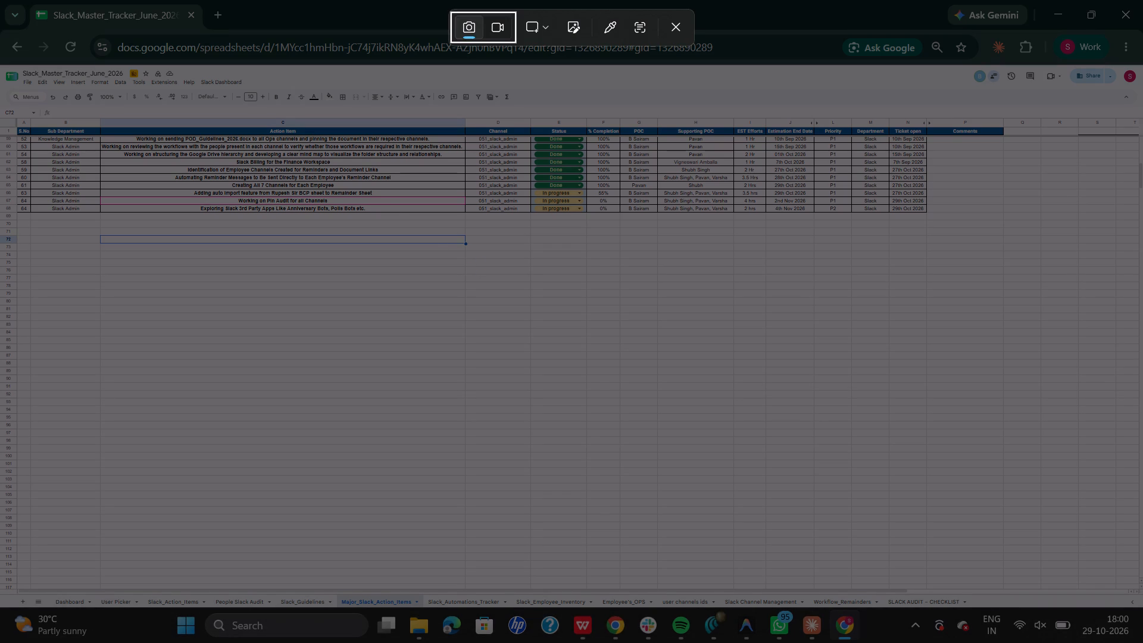
left_click_drag(0, 117, 484, 214)
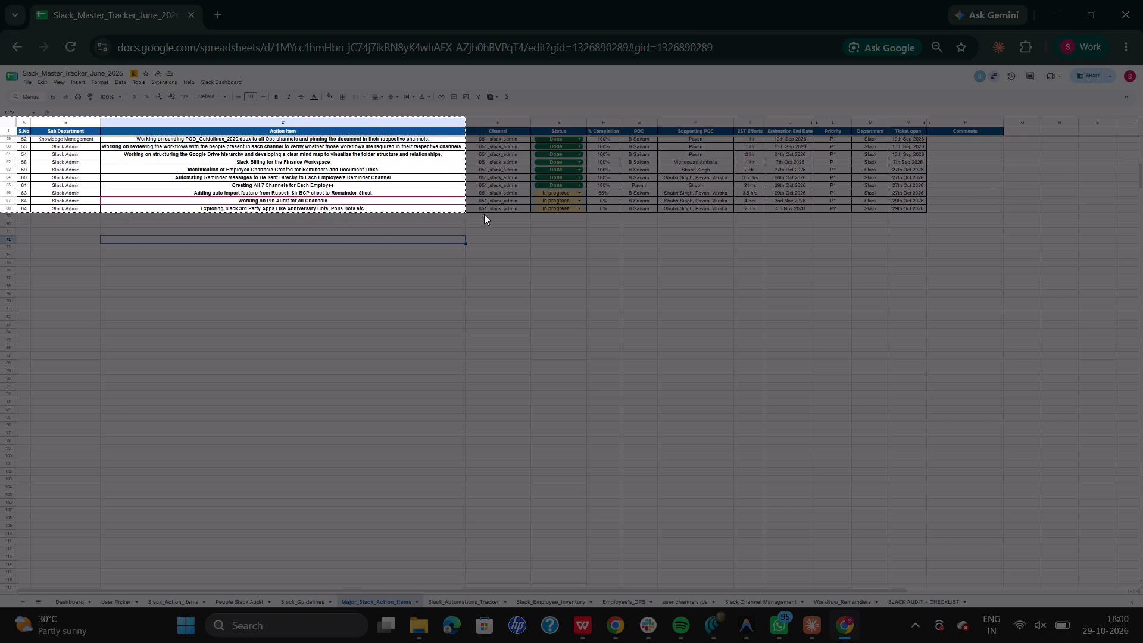
left_click_drag(484, 214, 764, 233)
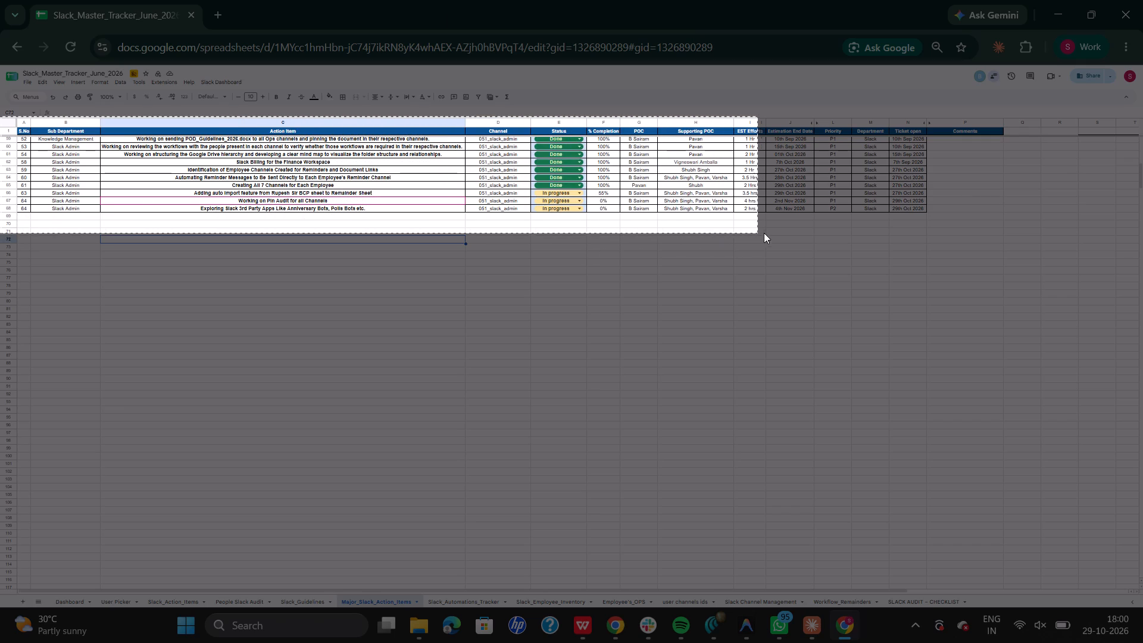
left_click_drag(764, 233, 967, 219)
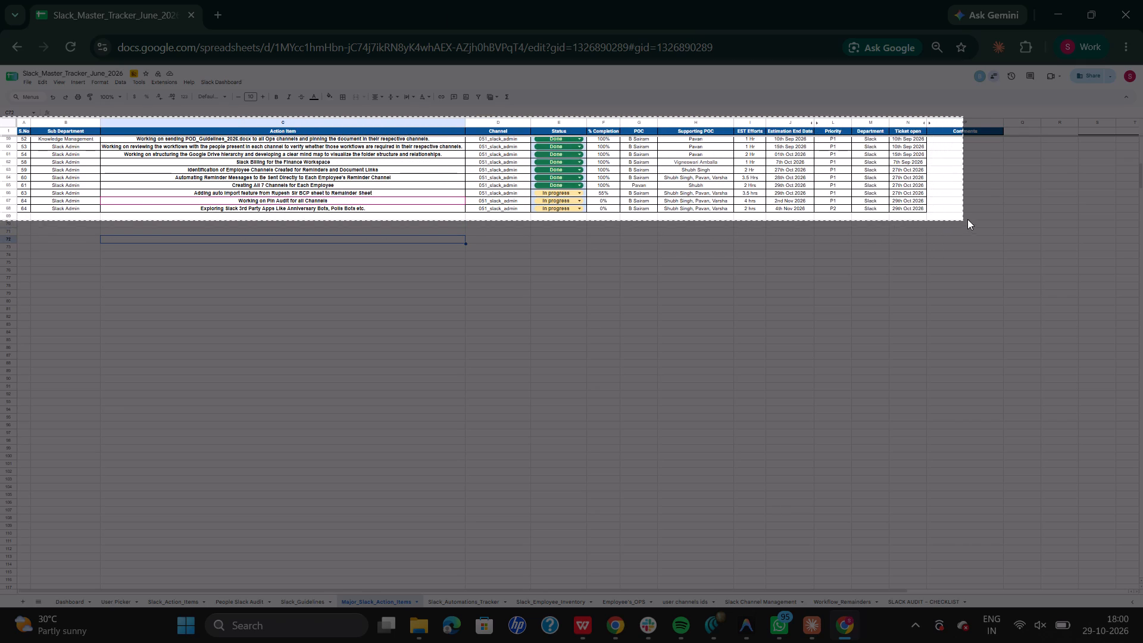
left_click_drag(967, 219, 1004, 216)
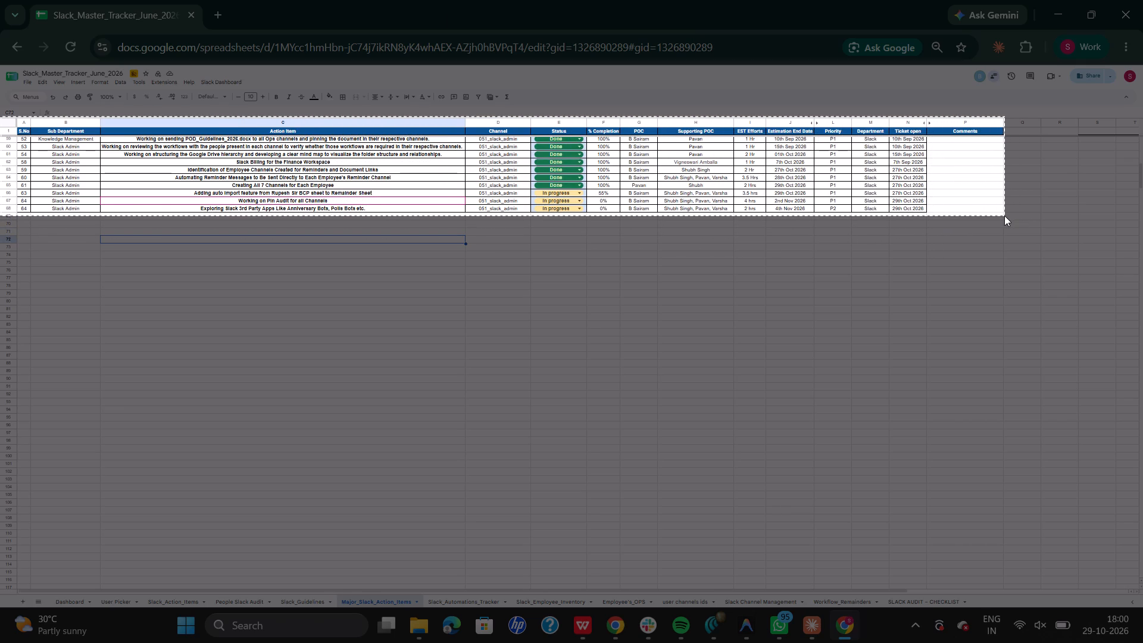
left_click_drag(1004, 216, 927, 214)
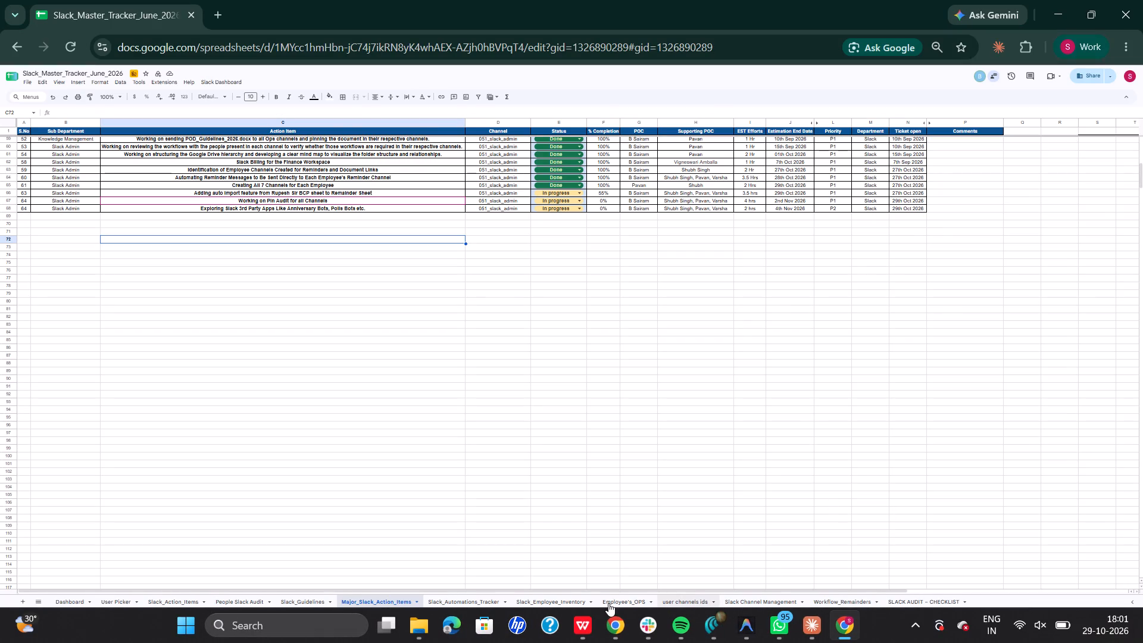
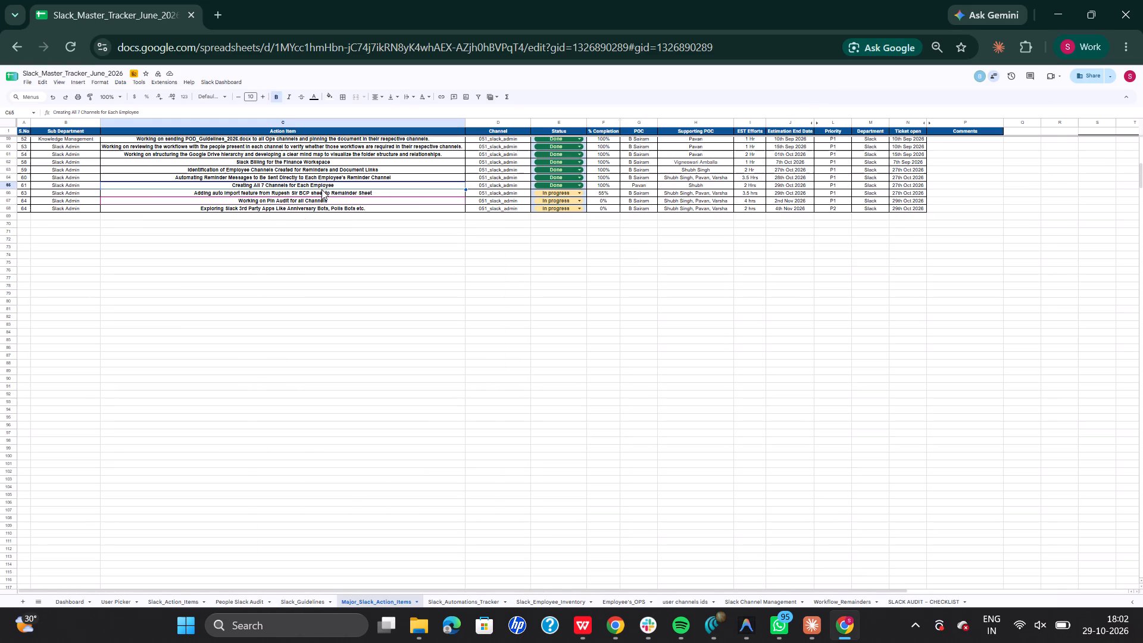
Copy the full Action Item text of the auto import feature item in cell C66.
left_click(299, 193)
double_click(291, 194)
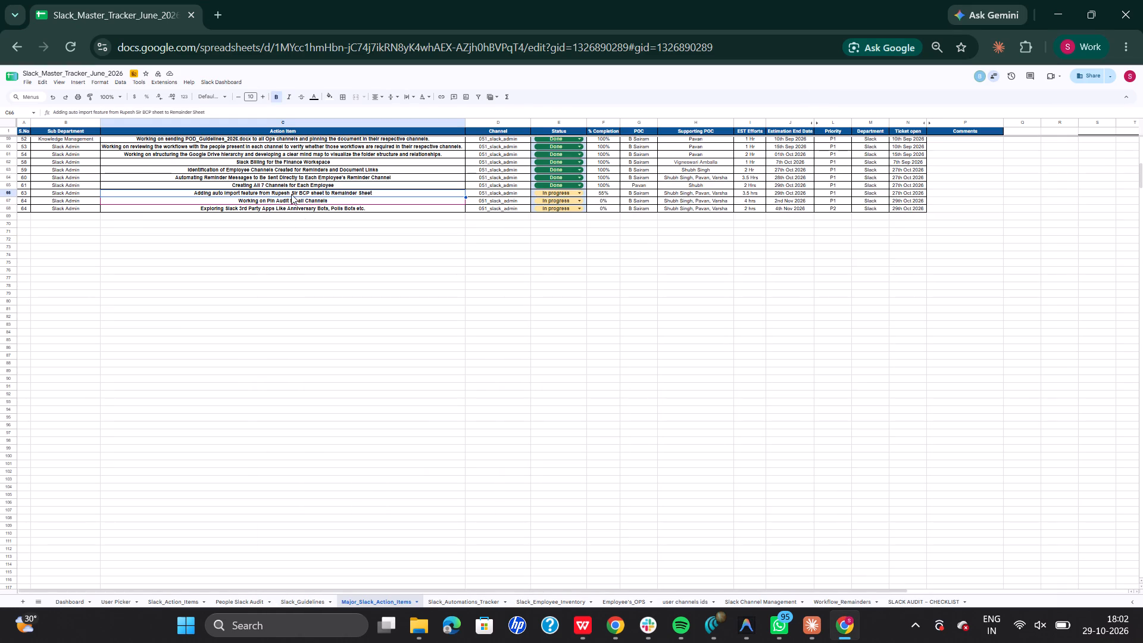
key("ctrl+a")
key("ctrl+c")
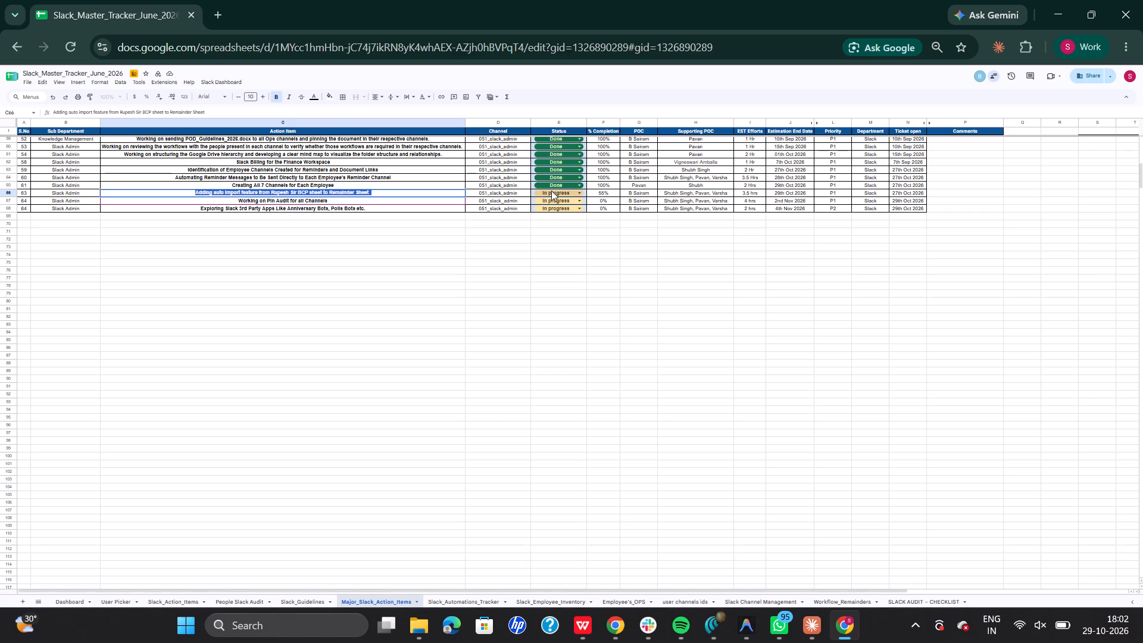
Copy the full Action Item text of the pin audit item in cell C67.
left_click(261, 198)
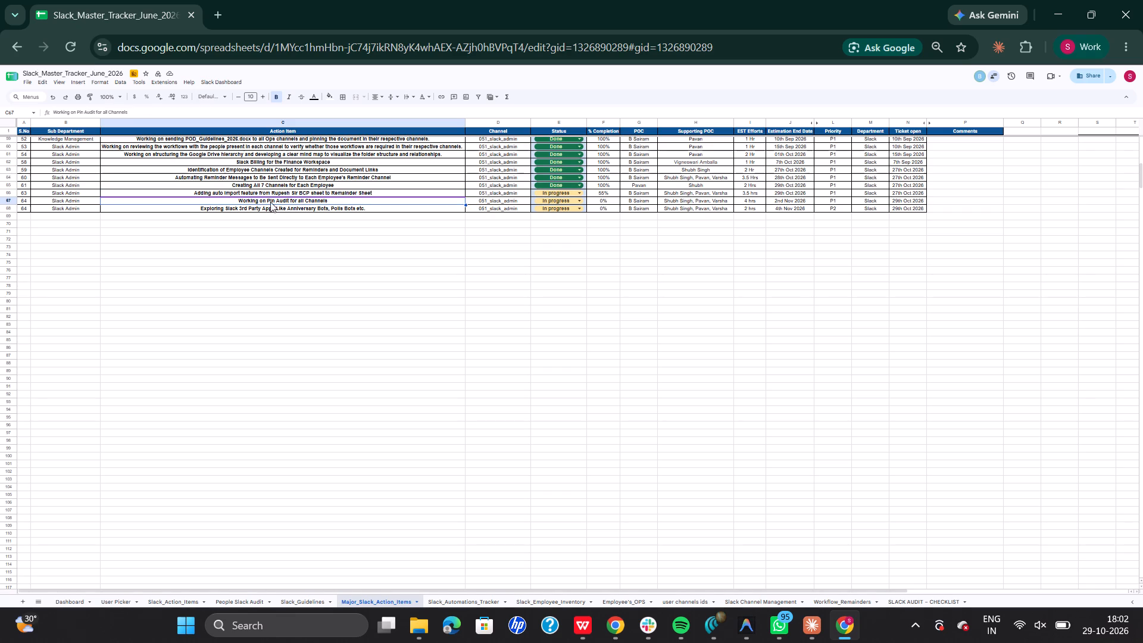
double_click(280, 200)
left_click(280, 200)
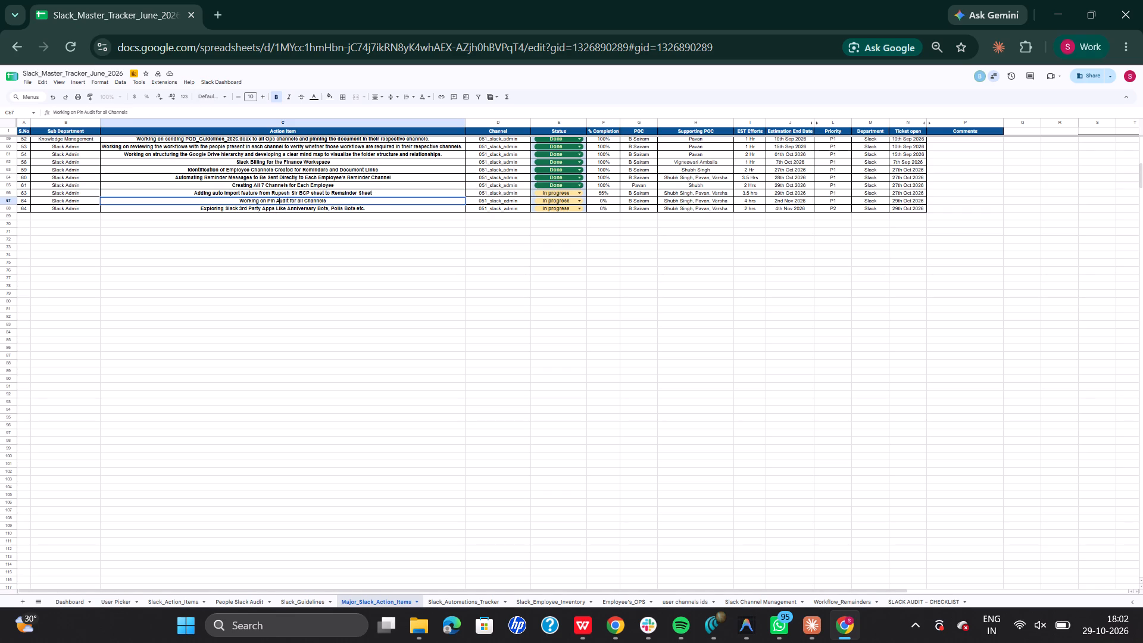
key("ctrl+a")
key("ctrl+c")
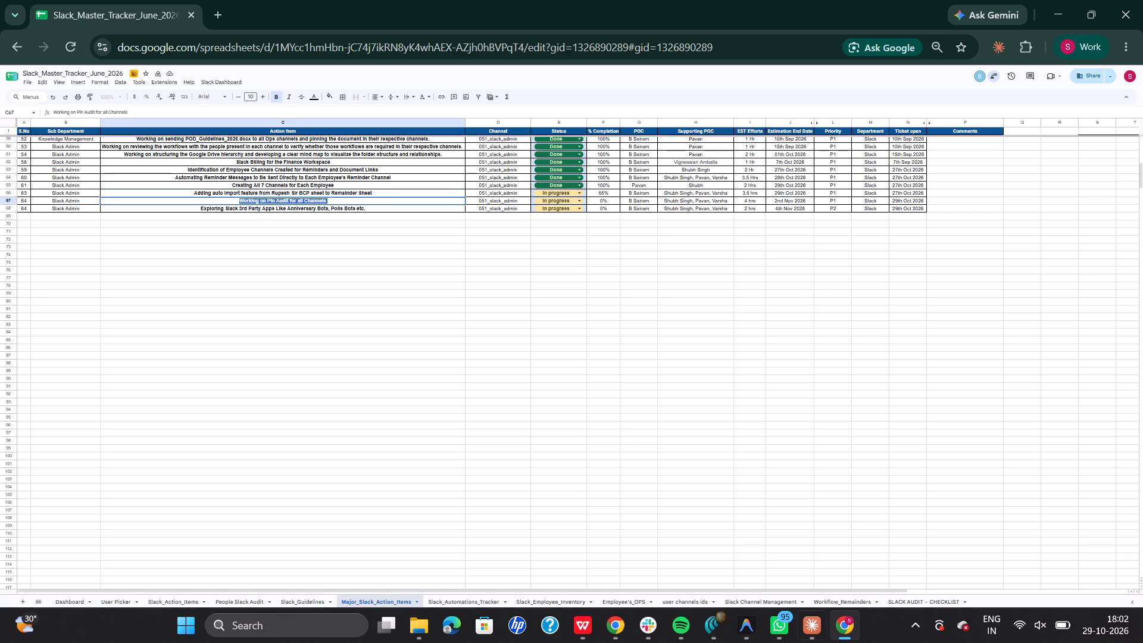
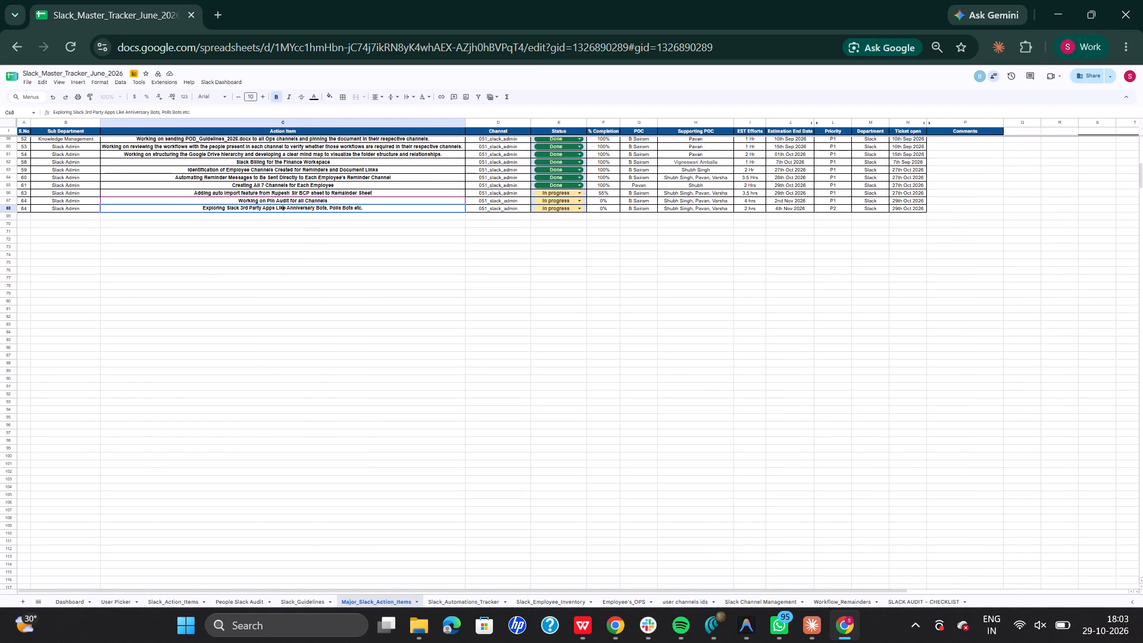
Copy the full Action Item text of the Slack 3rd party apps exploration item in cell C68.
key("ctrl+a")
key("ctrl+c")
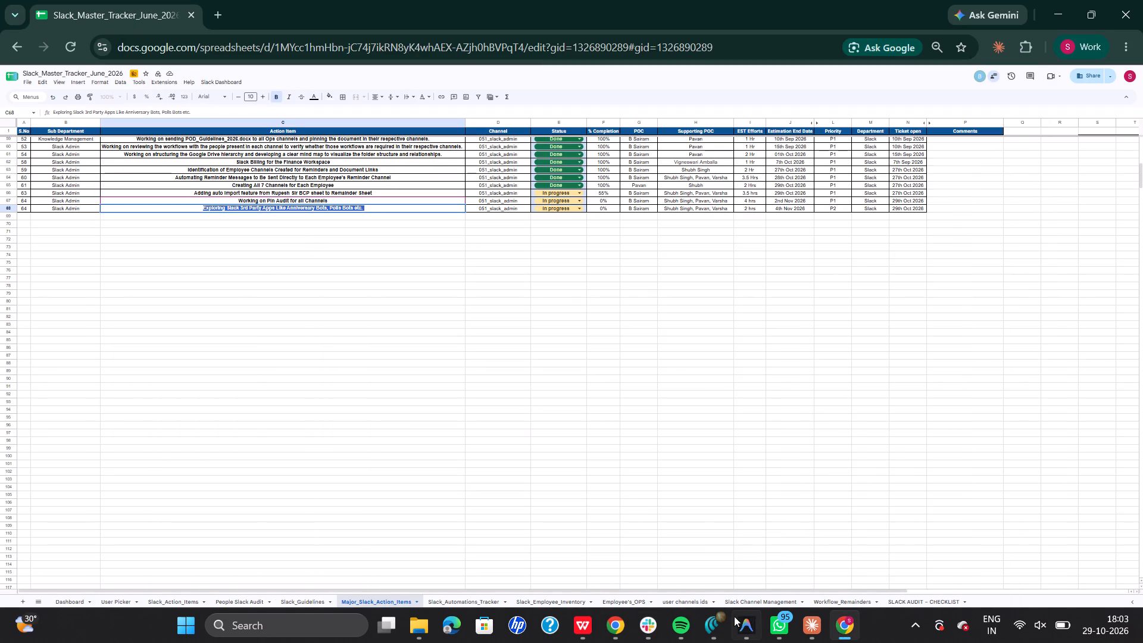